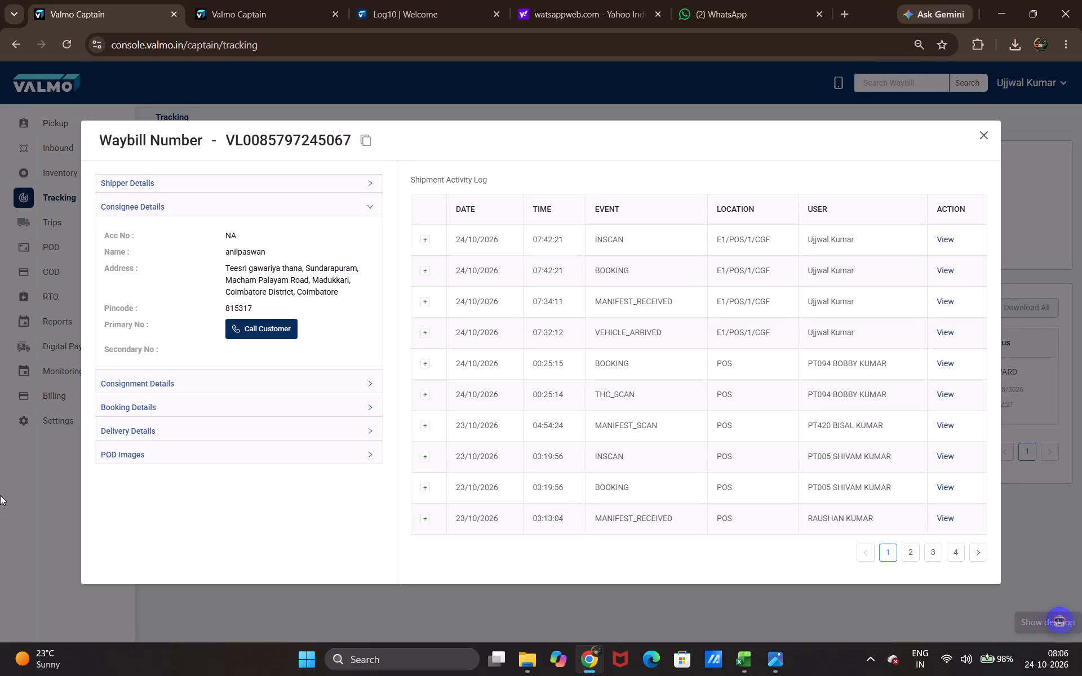
Close the open waybill details and go to the Manage Reverse Pickup page under Pickup.
click(985, 134)
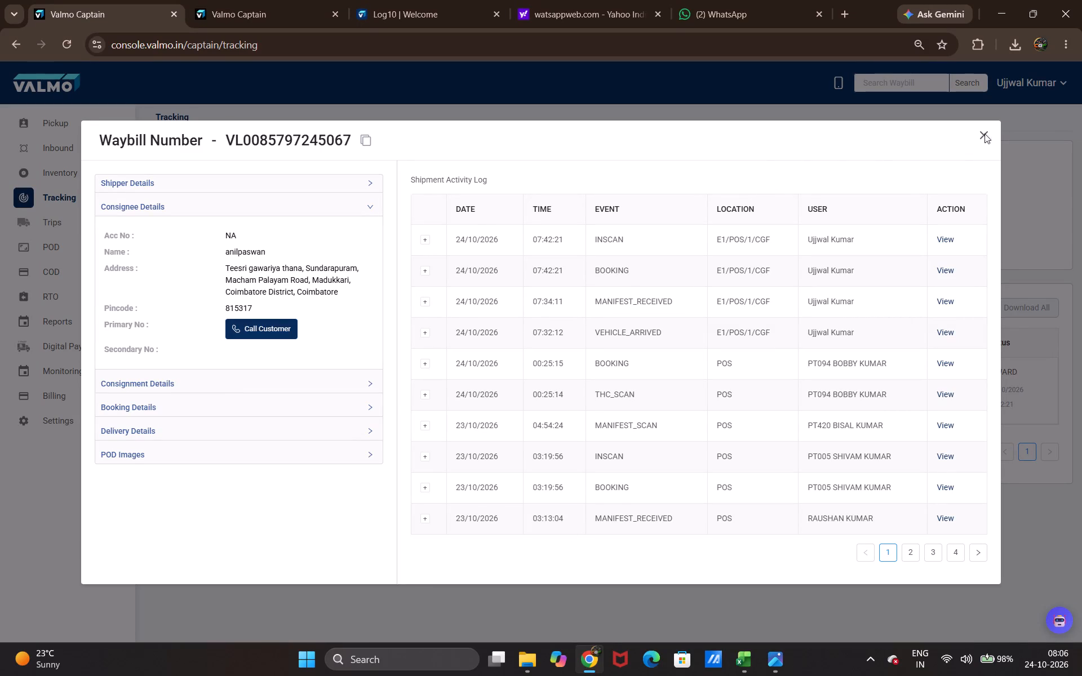
click(69, 118)
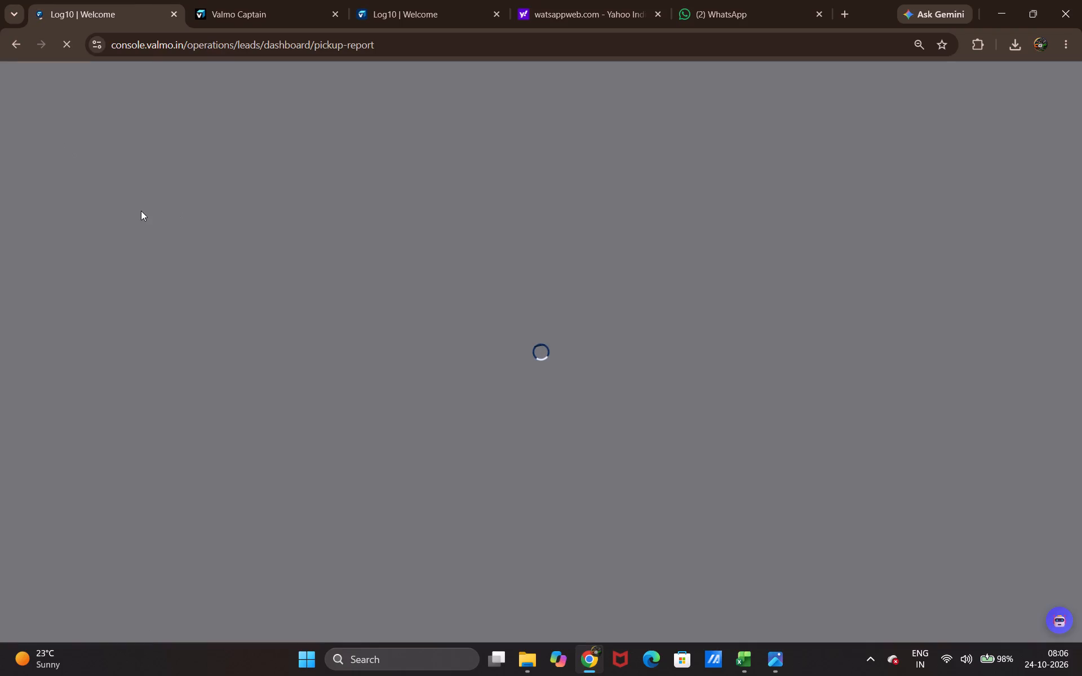
click(197, 122)
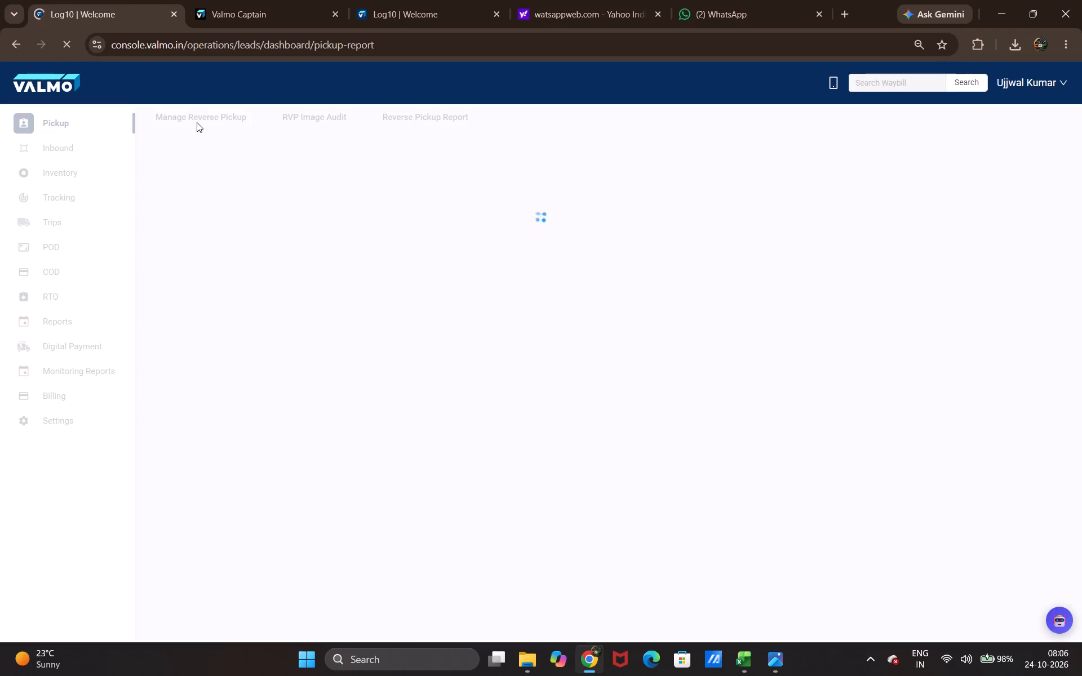
click(198, 122)
Look through the reverse pickup list, examining the unassigned shipments' addresses, ageing and recommended field executives.
scroll(300, 260, down, 2)
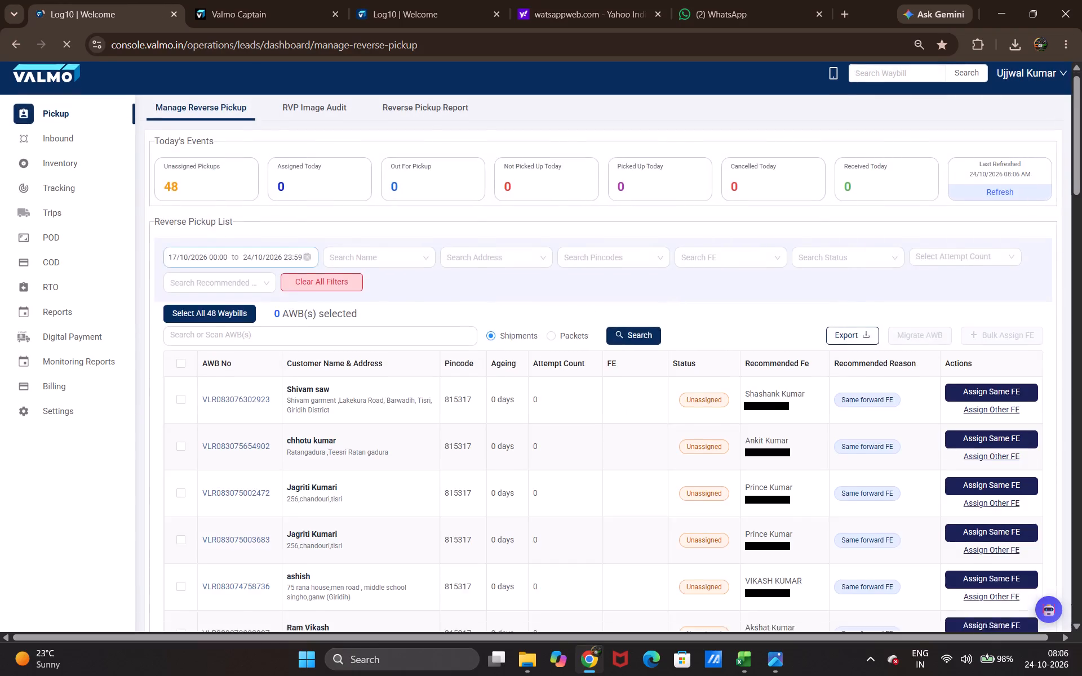
scroll(353, 299, down, 1)
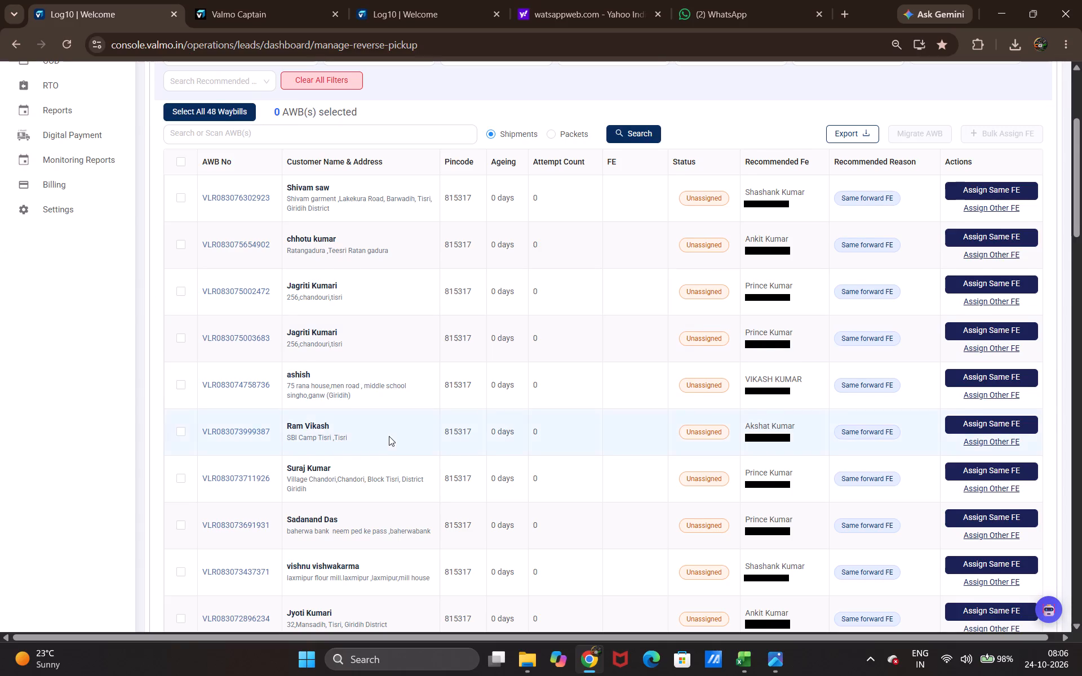
scroll(388, 435, down, 1)
scroll(291, 384, down, 3)
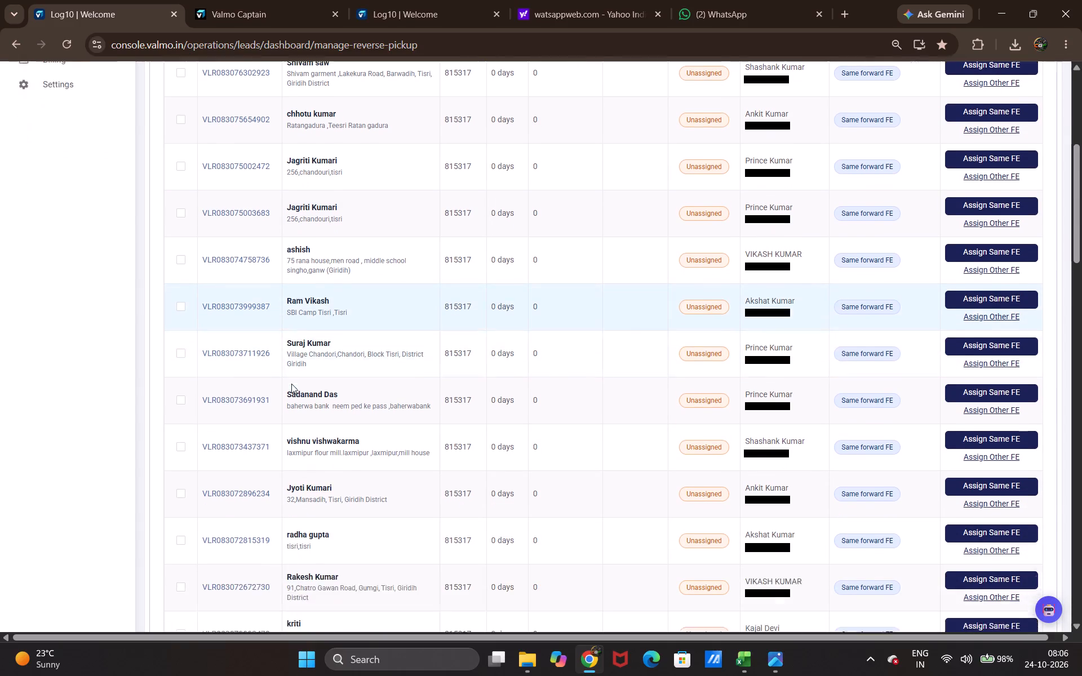
scroll(271, 382, down, 4)
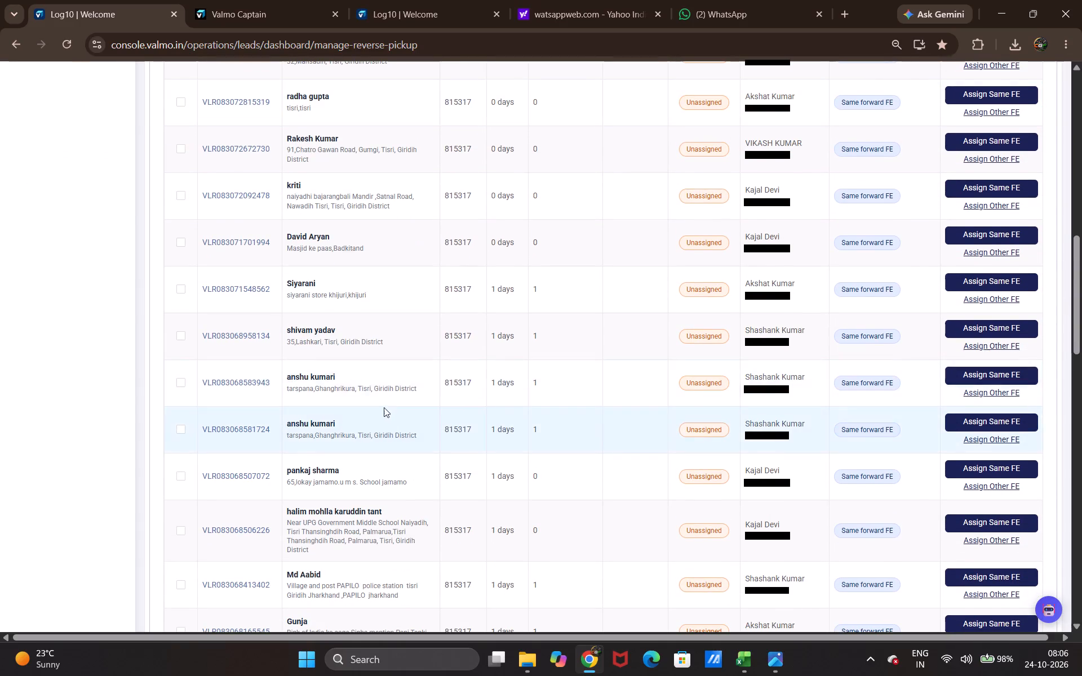
scroll(383, 406, up, 10)
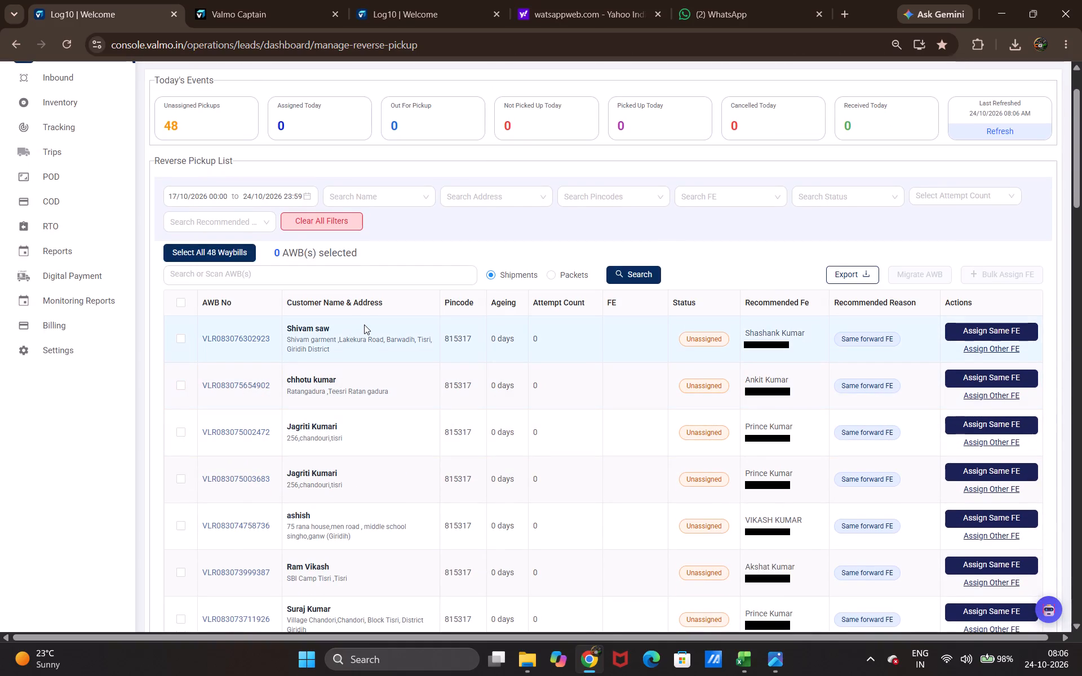
scroll(347, 315, down, 1)
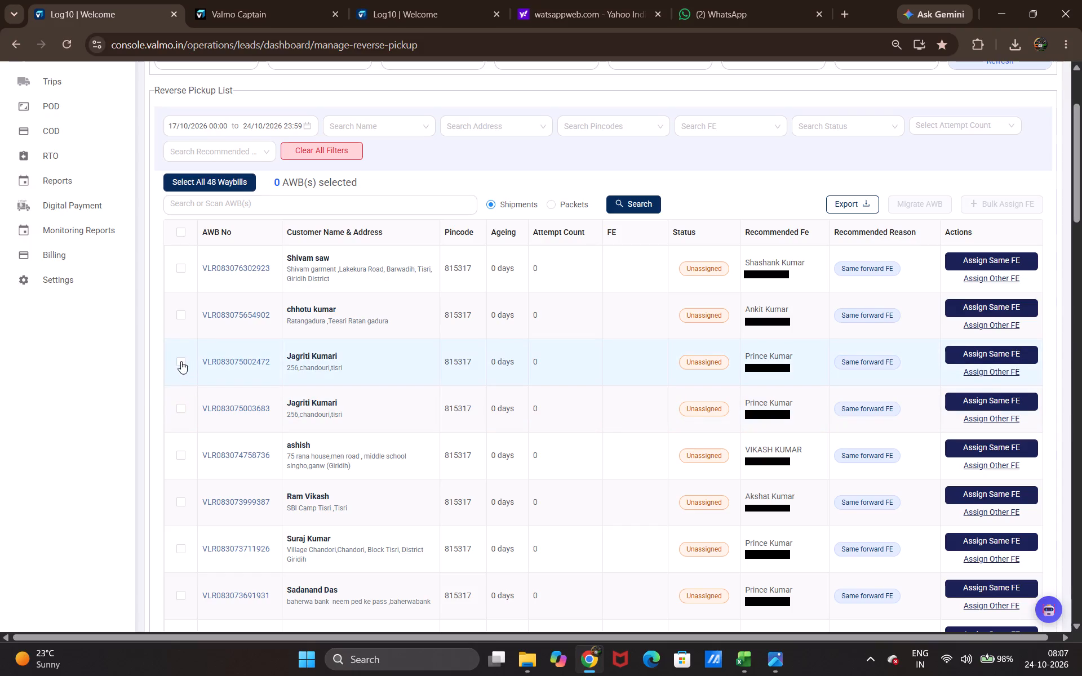
click(178, 361)
click(184, 410)
scroll(241, 435, down, 1)
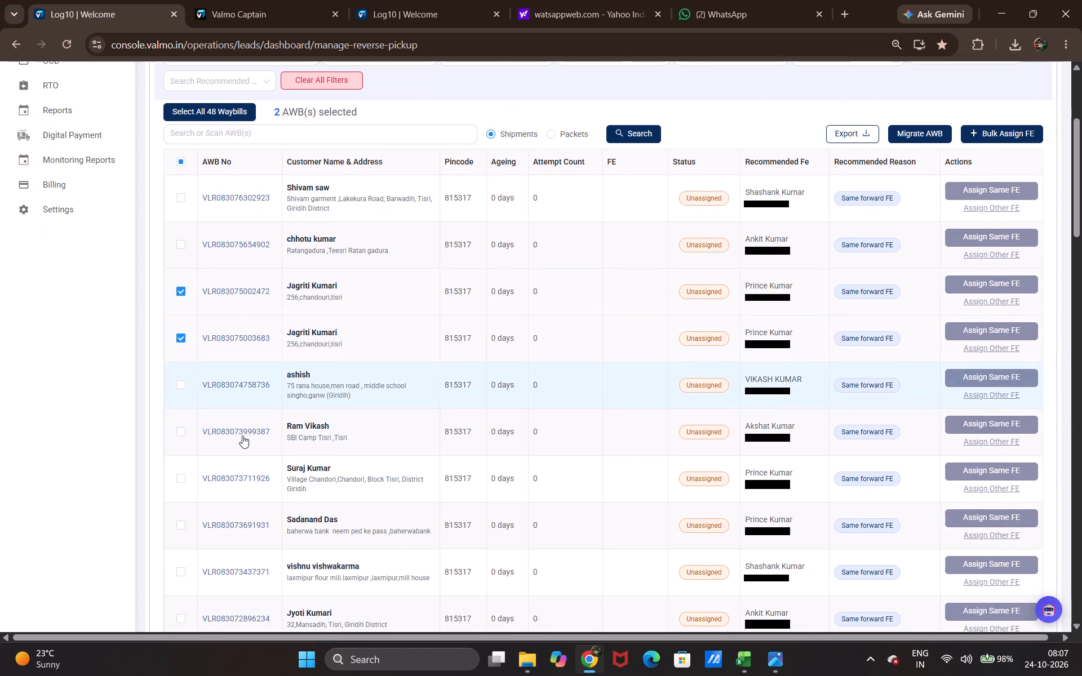
scroll(239, 435, down, 2)
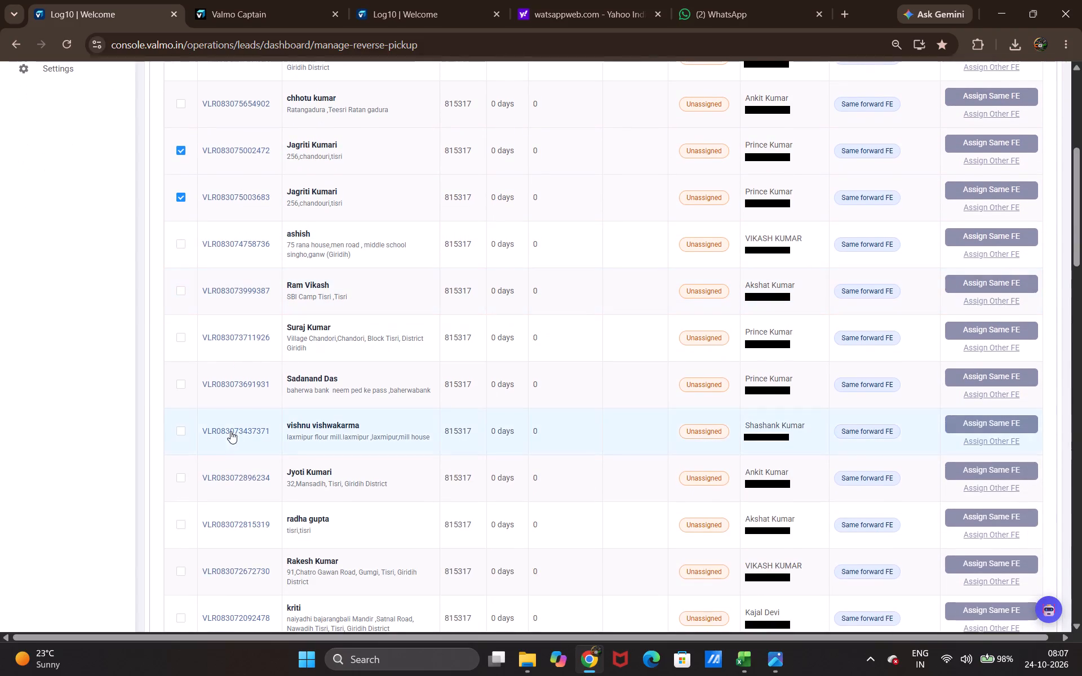
click(182, 338)
scroll(219, 353, down, 1)
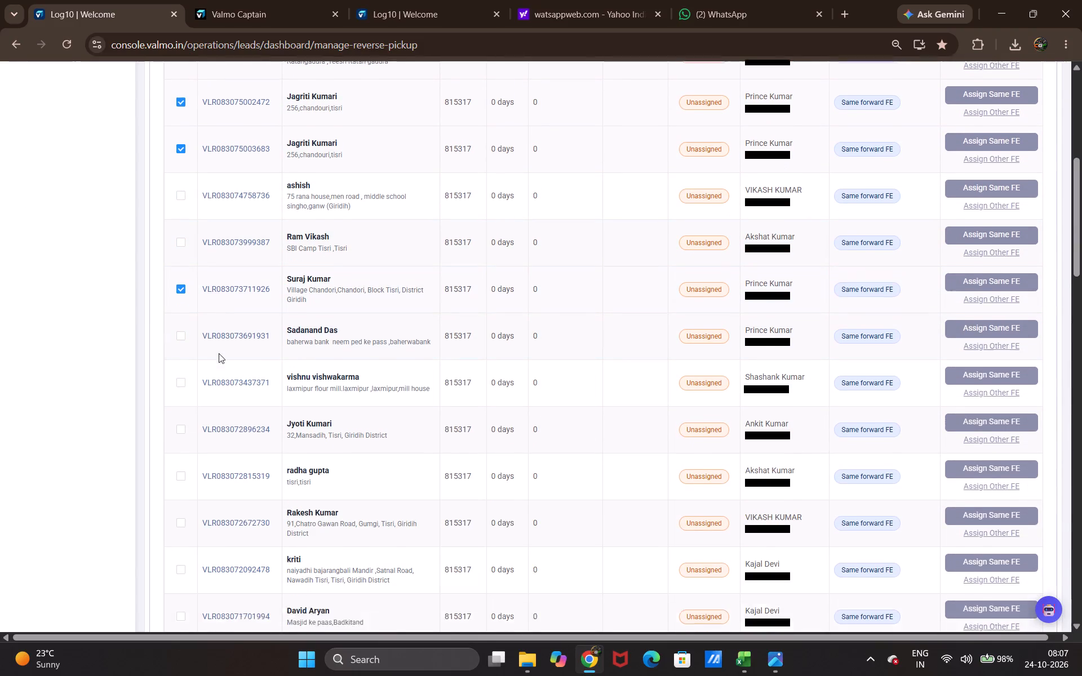
click(181, 315)
scroll(256, 350, down, 1)
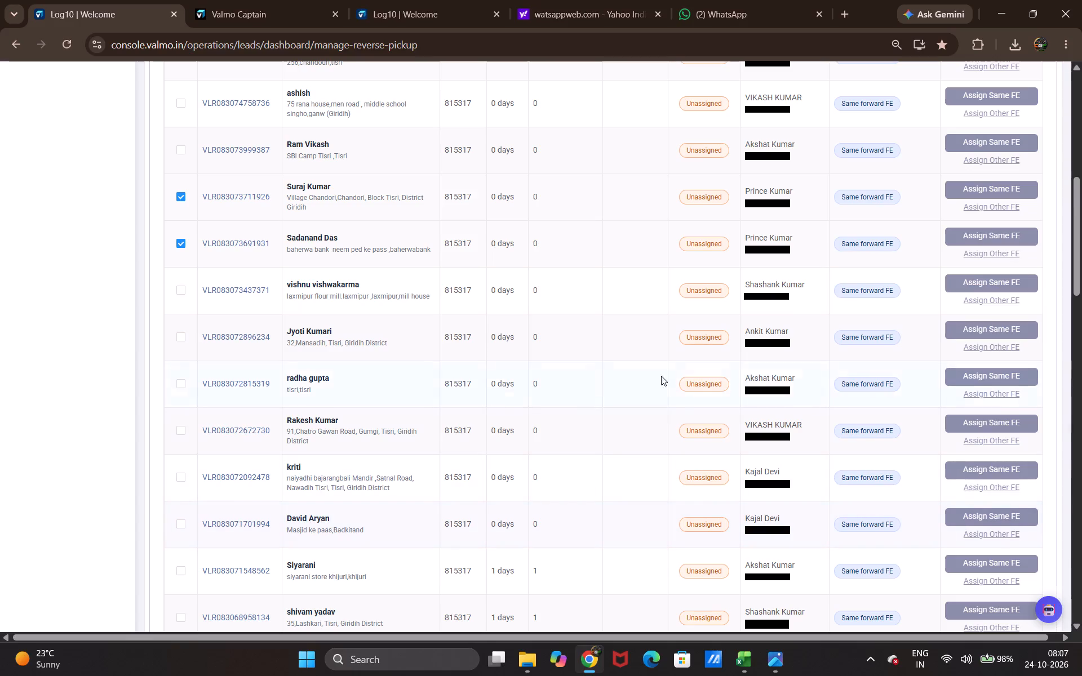
scroll(571, 391, up, 1)
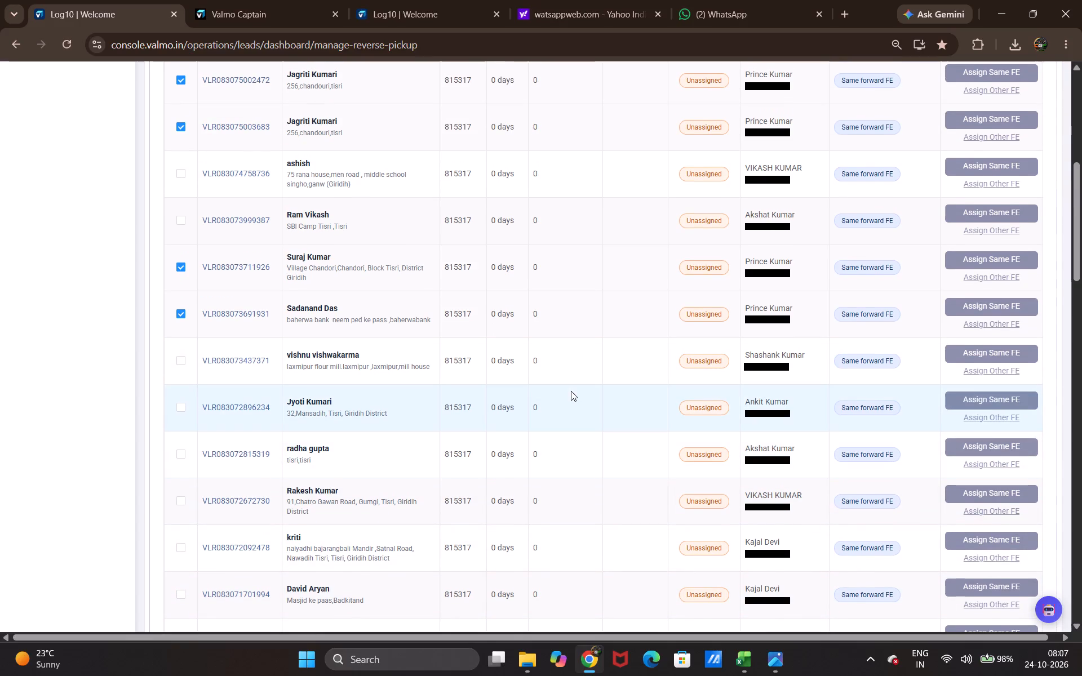
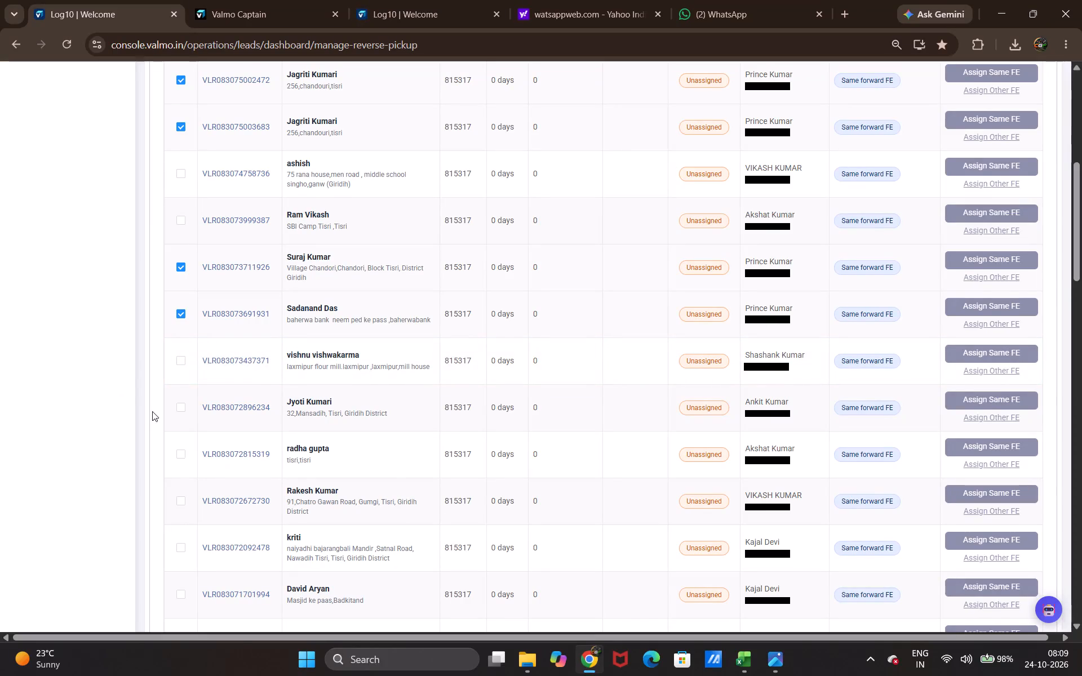
scroll(261, 377, down, 1)
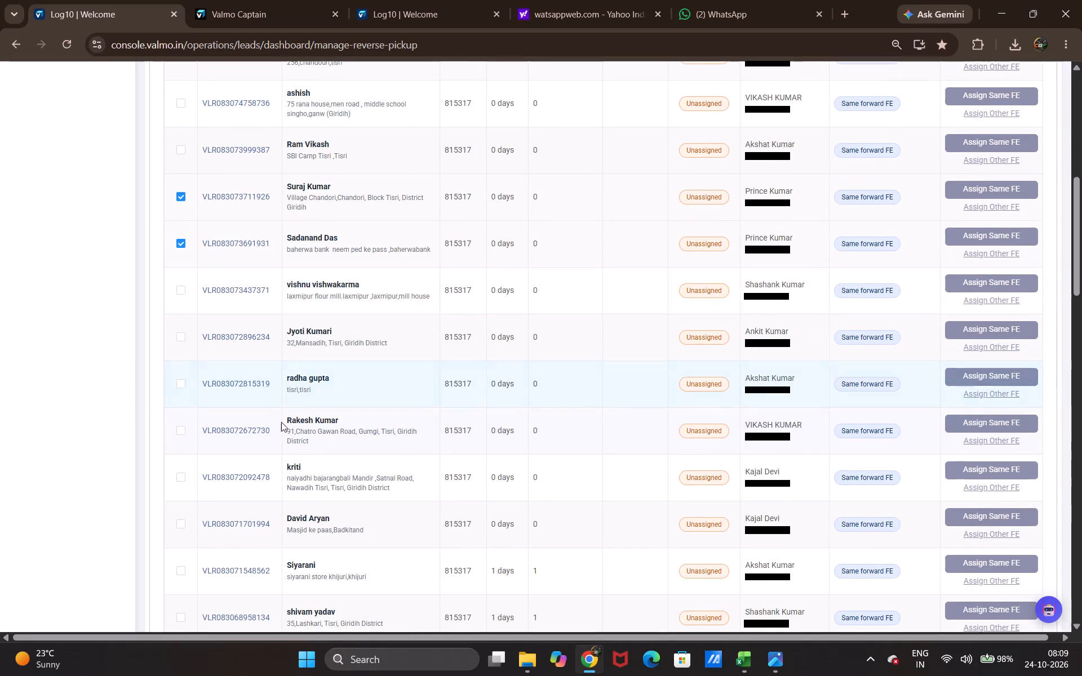
scroll(281, 411, down, 2)
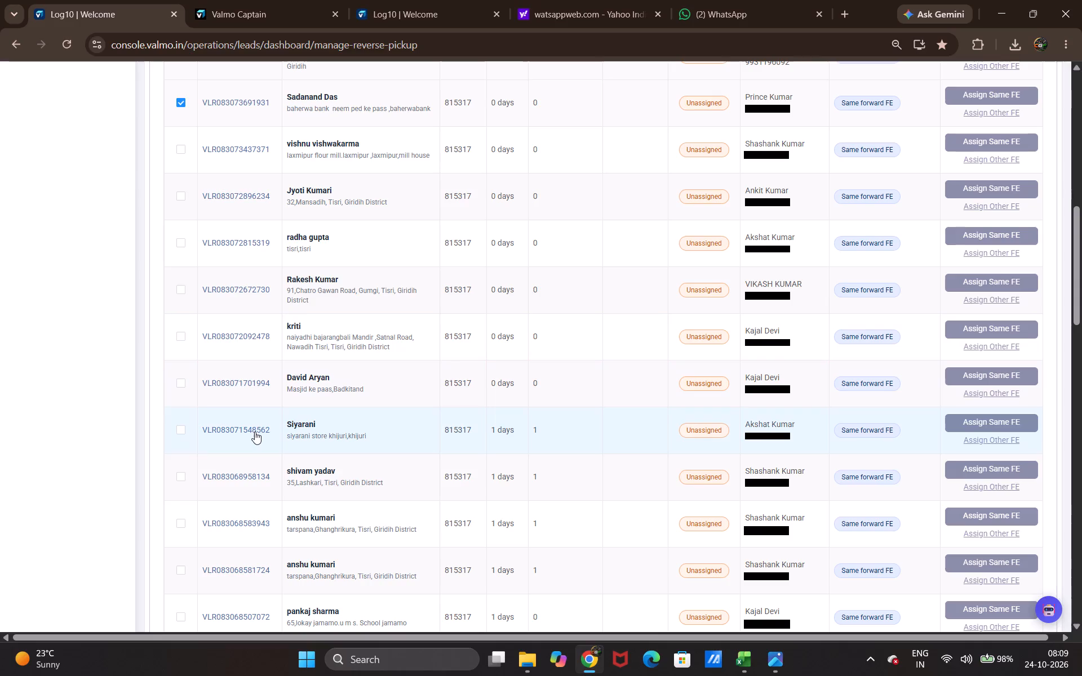
scroll(252, 430, down, 3)
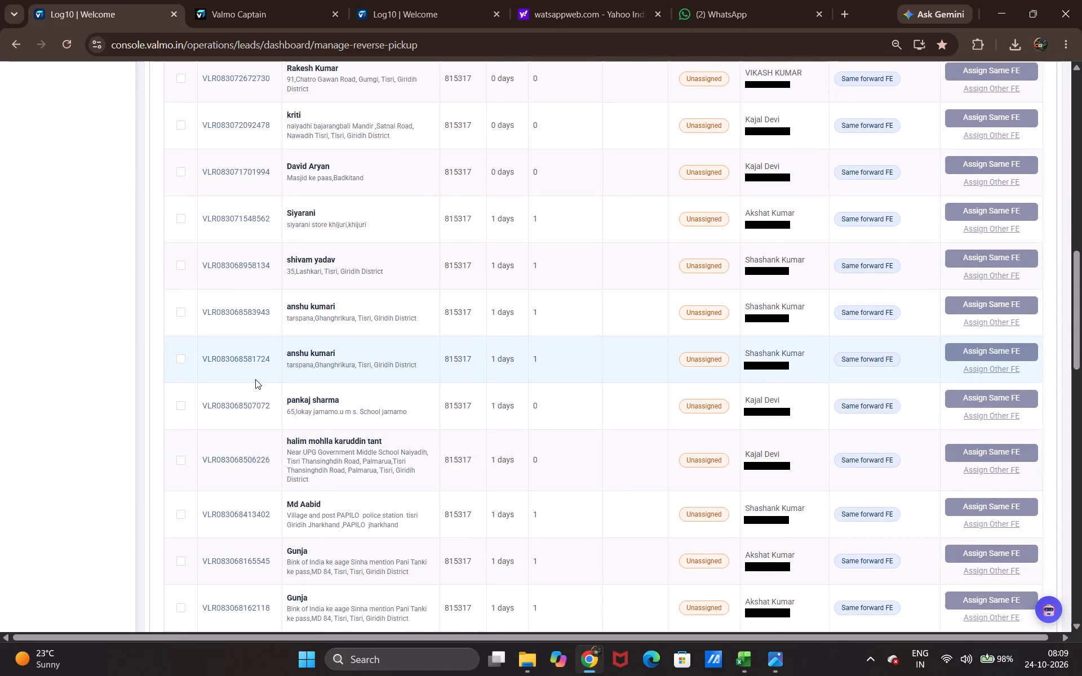
scroll(255, 379, down, 3)
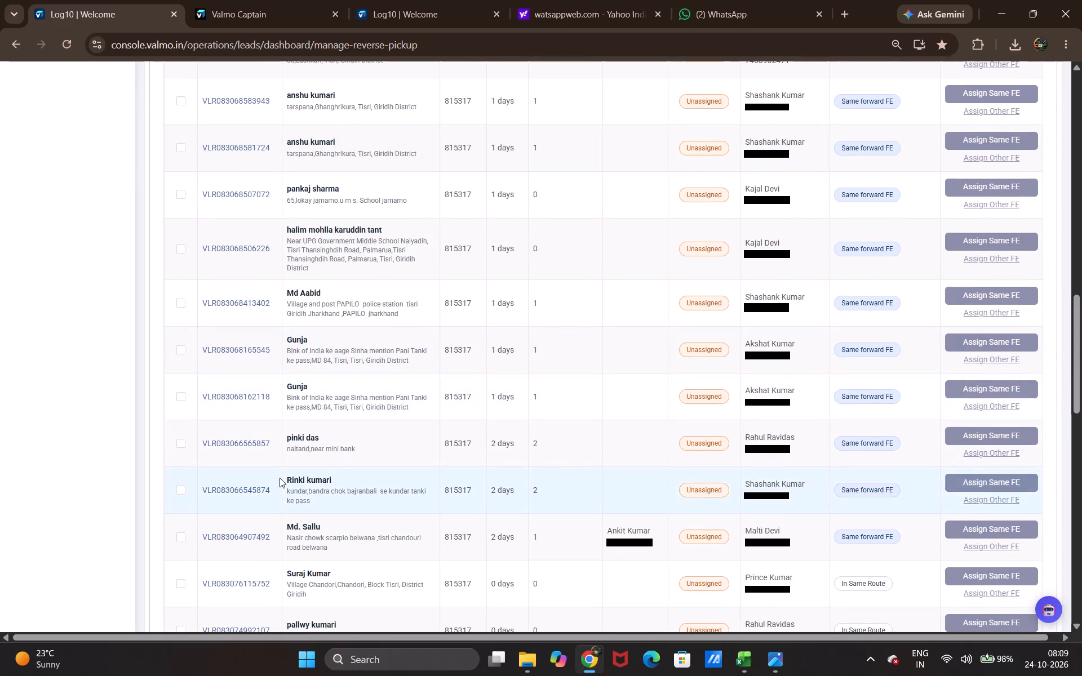
scroll(280, 478, down, 1)
click(183, 375)
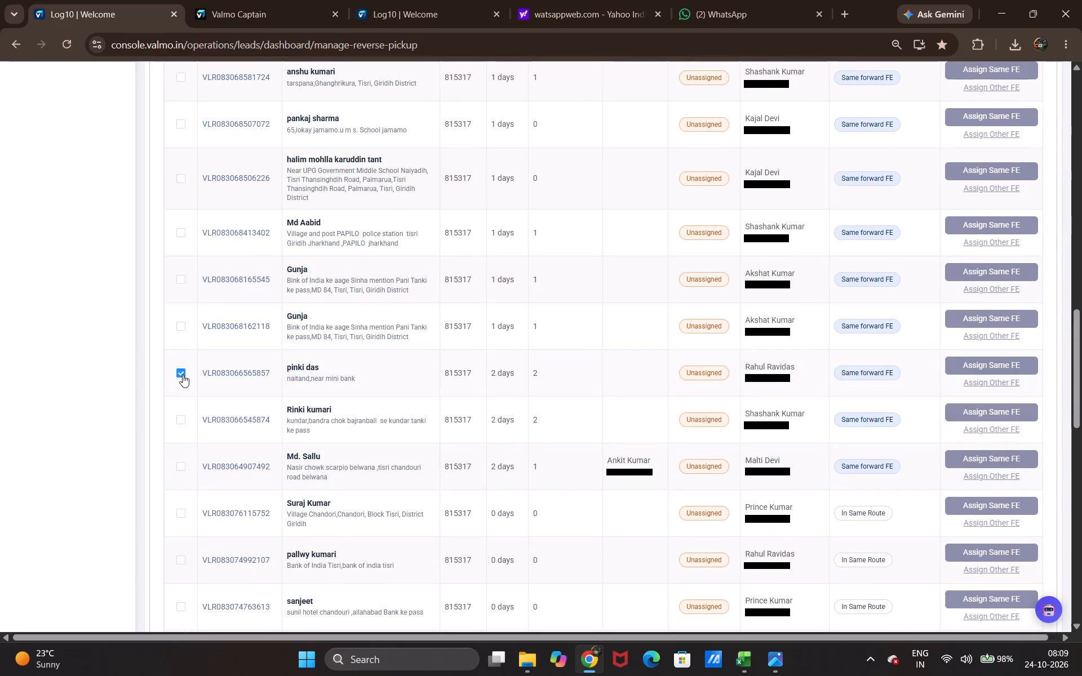
click(183, 375)
scroll(323, 413, down, 1)
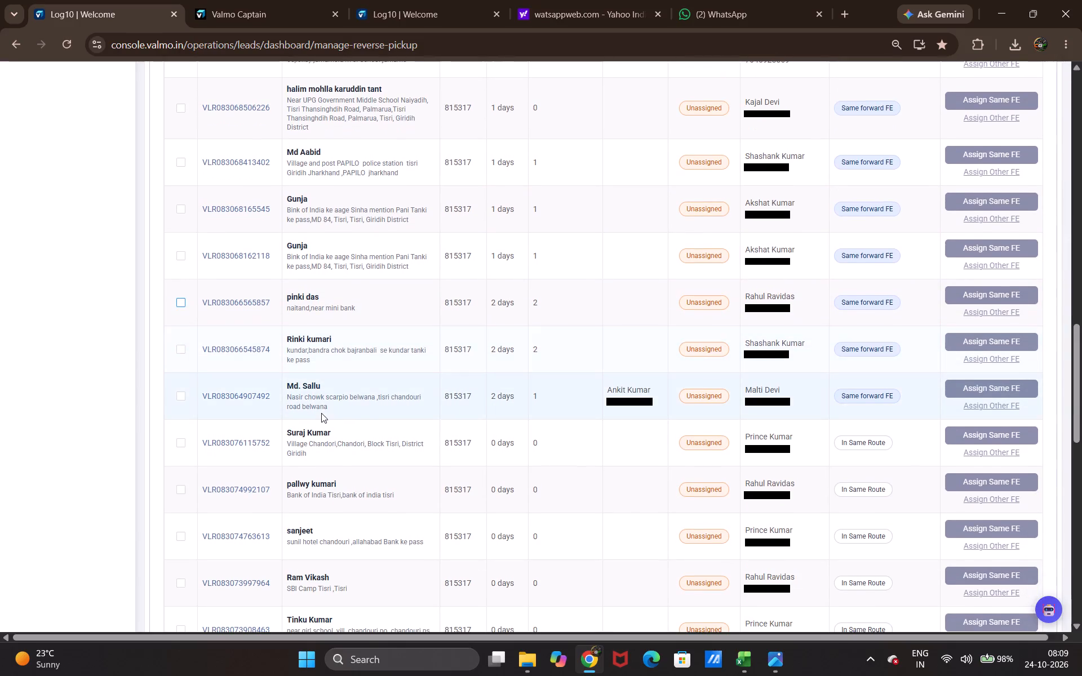
scroll(292, 430, down, 2)
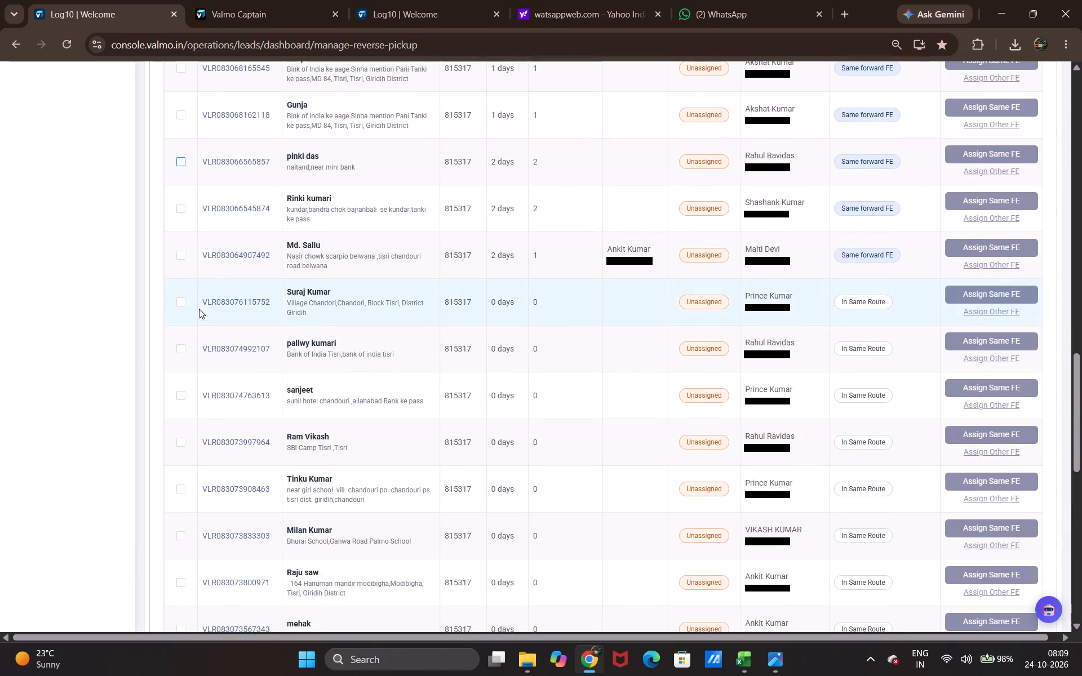
click(185, 303)
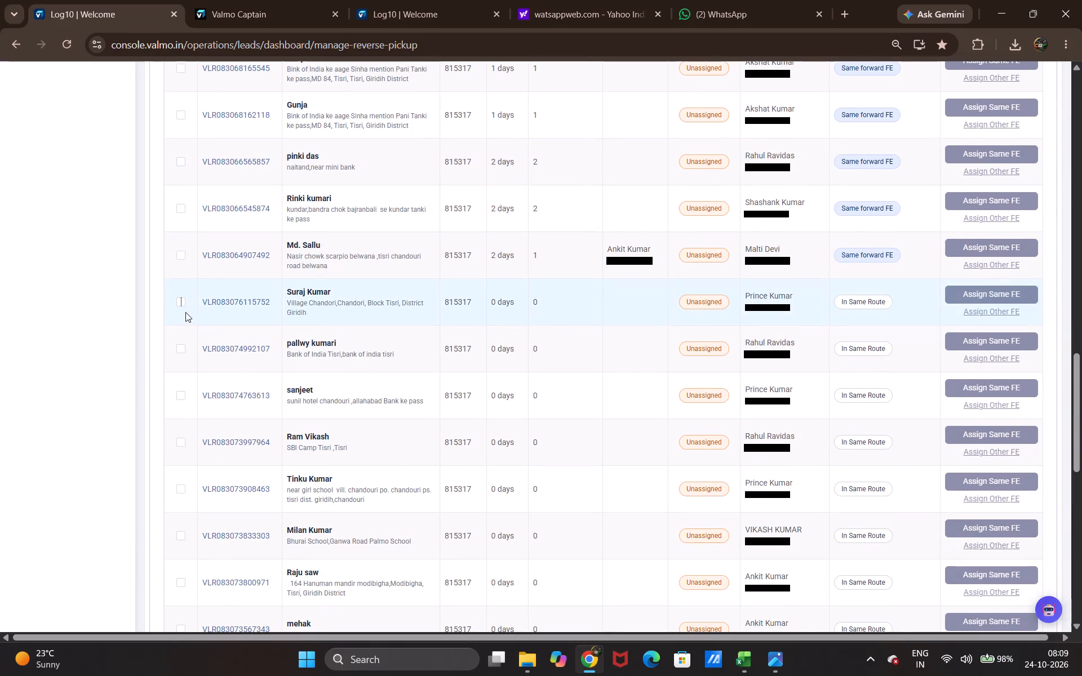
click(181, 303)
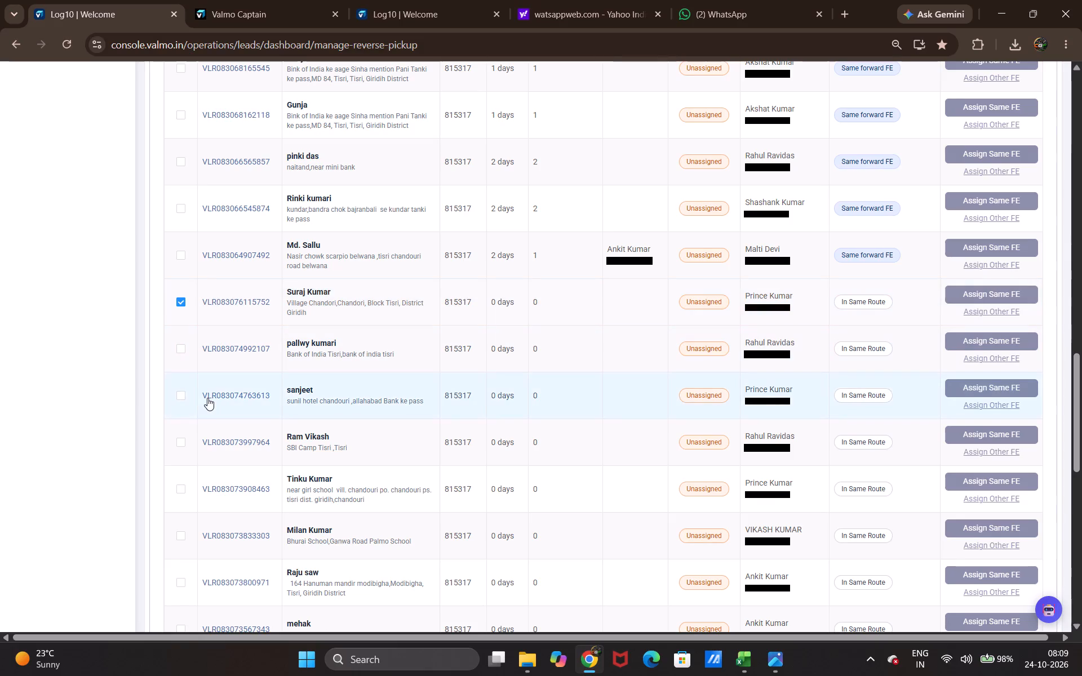
click(181, 395)
scroll(246, 411, down, 2)
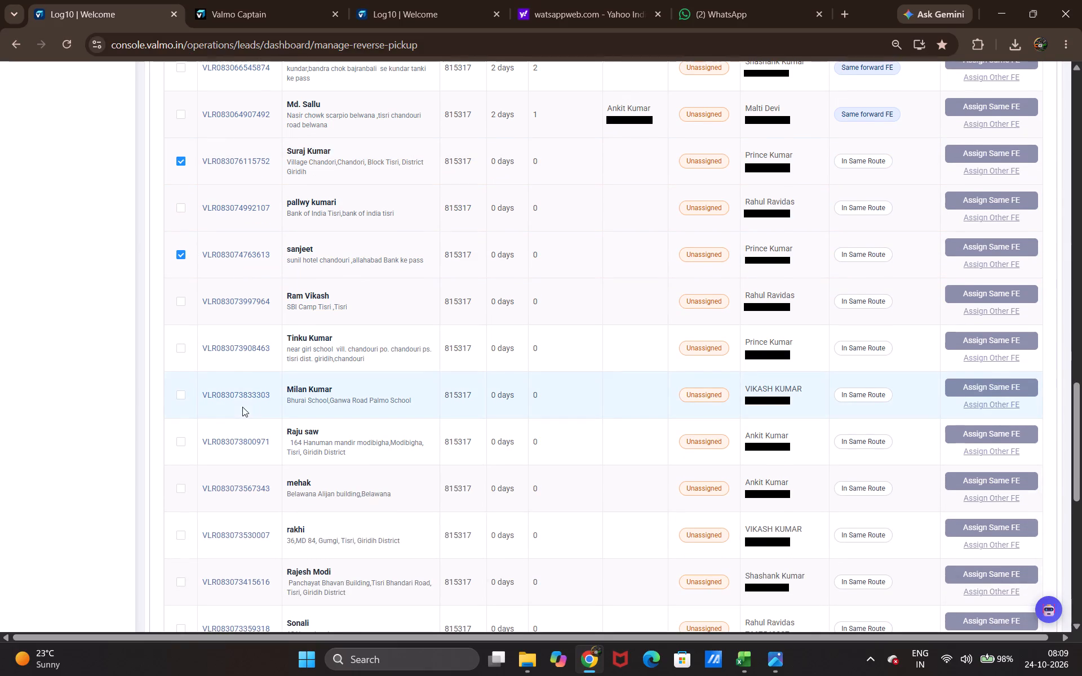
click(178, 350)
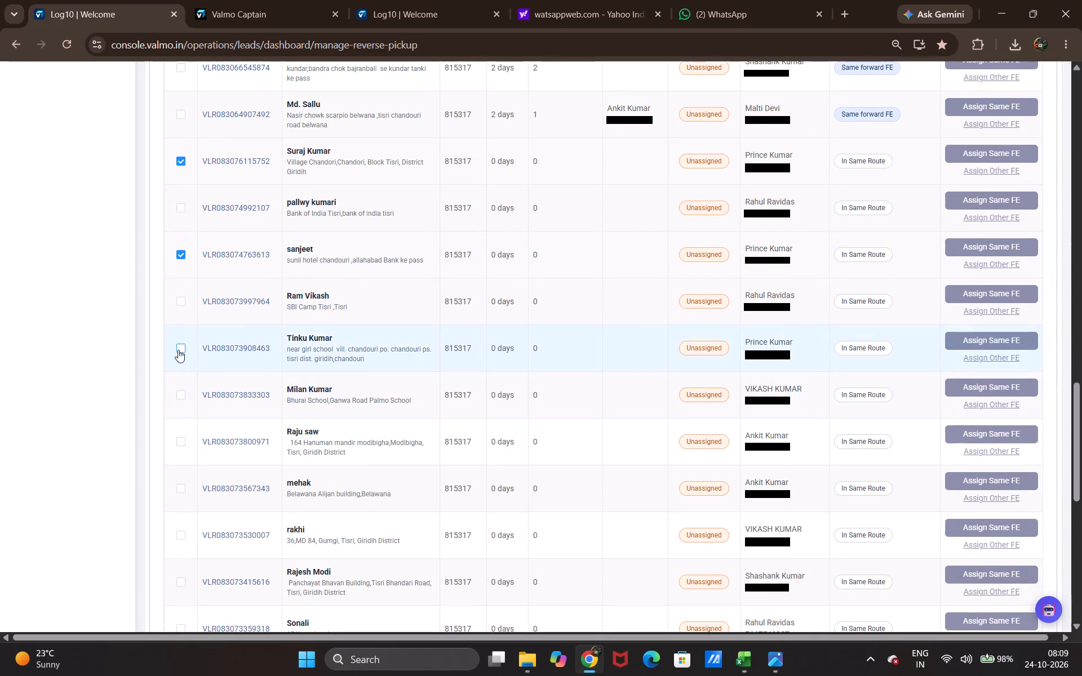
Check the rest of the list, then bulk assign the selected reverse pickups to the field executive recommended for all of them.
scroll(411, 371, down, 2)
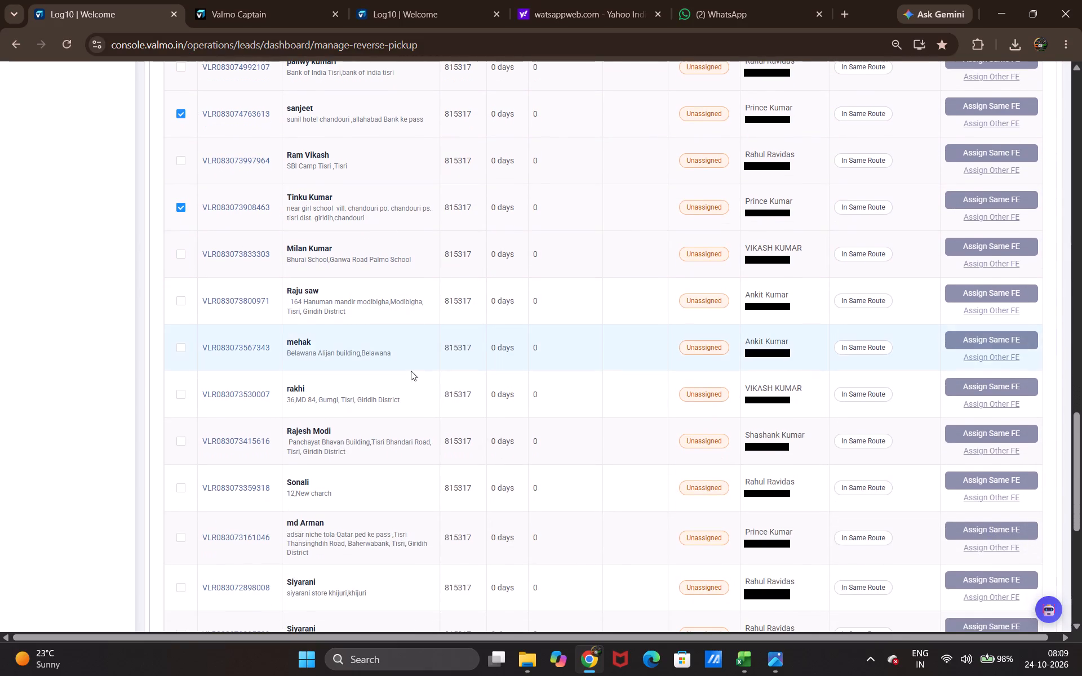
scroll(411, 371, down, 1)
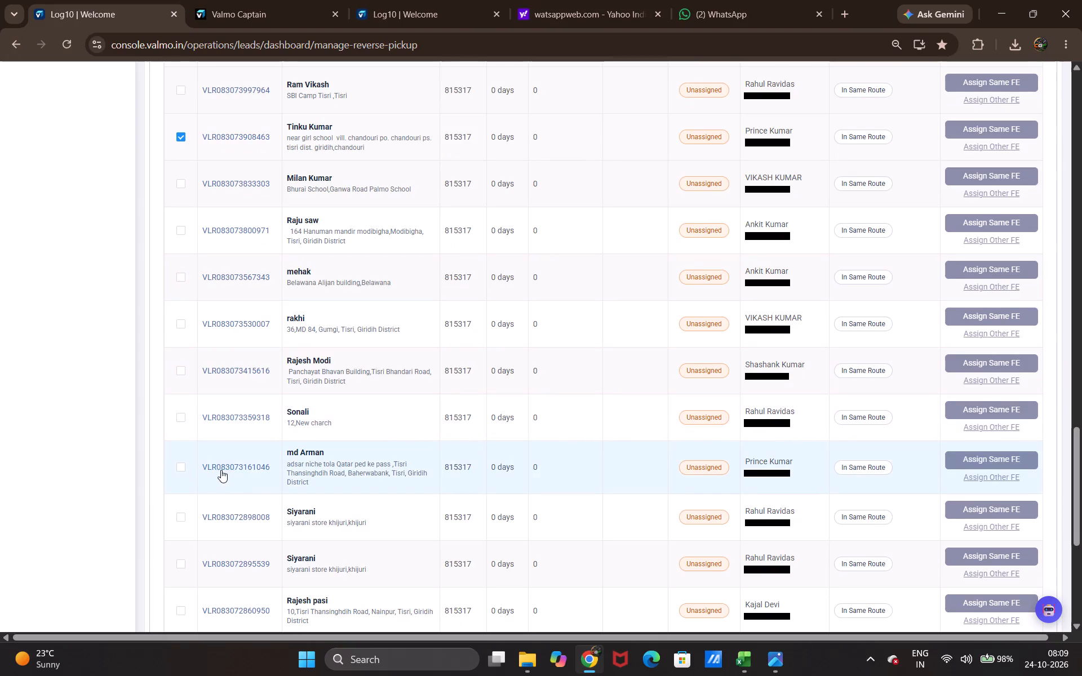
scroll(418, 455, down, 2)
scroll(615, 458, down, 4)
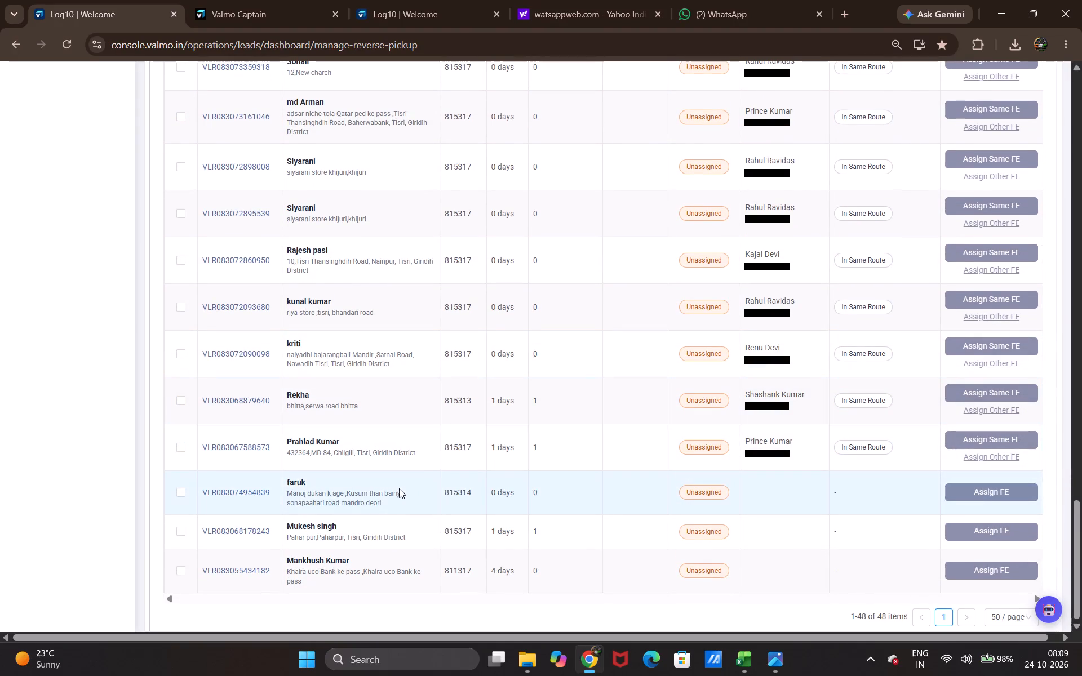
scroll(389, 491, up, 20)
scroll(389, 491, up, 3)
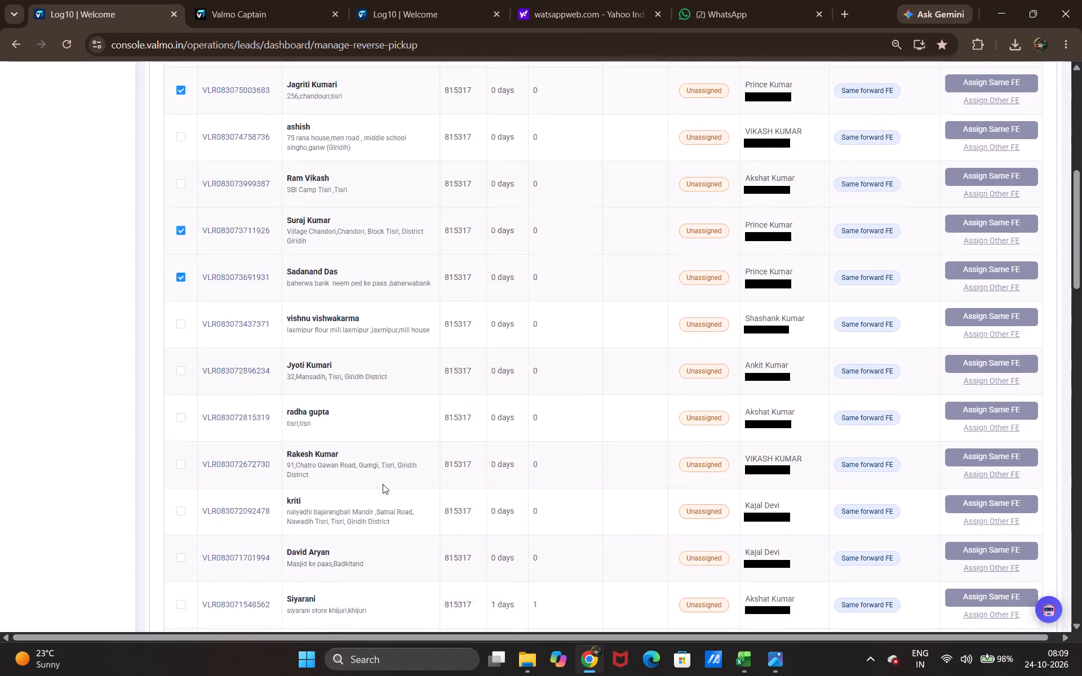
scroll(383, 484, up, 12)
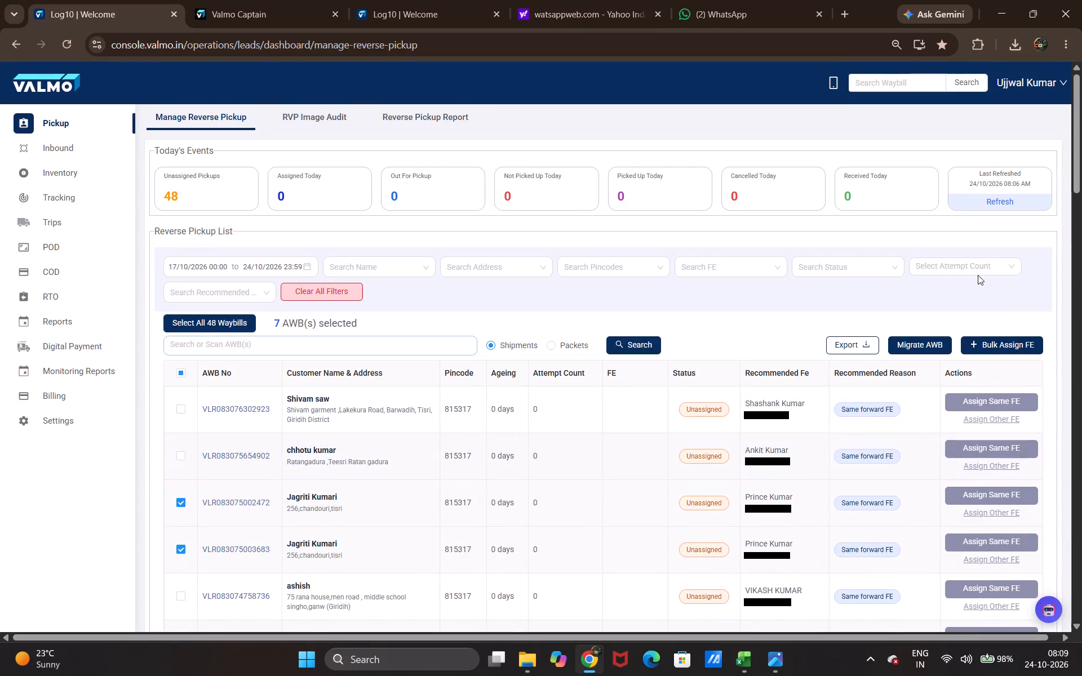
click(982, 346)
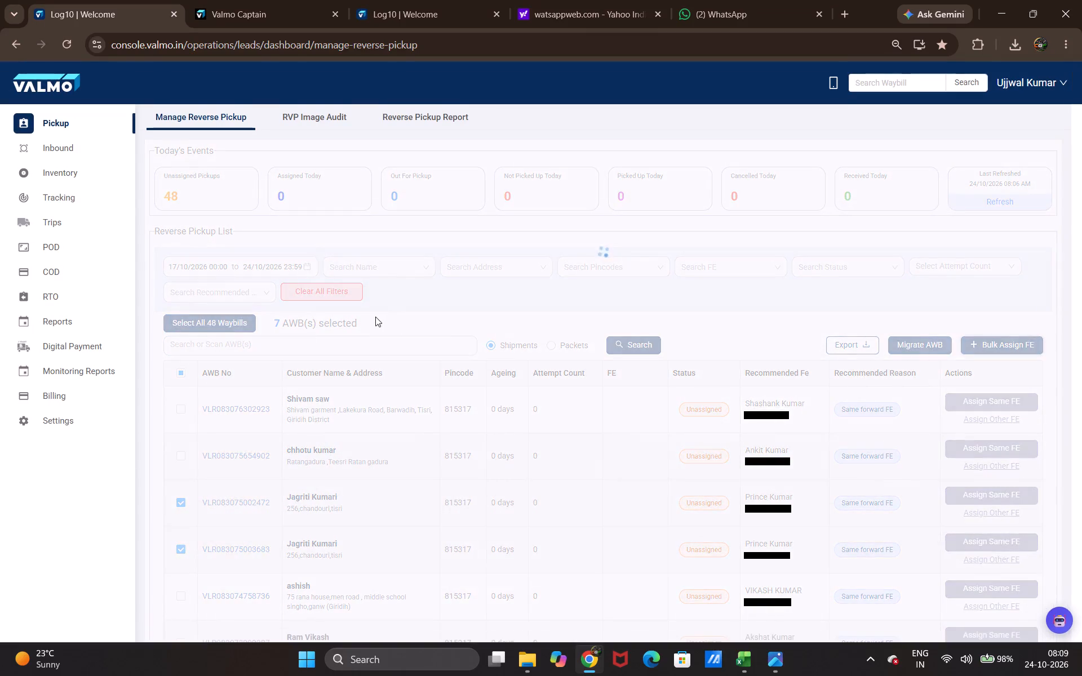
click(436, 283)
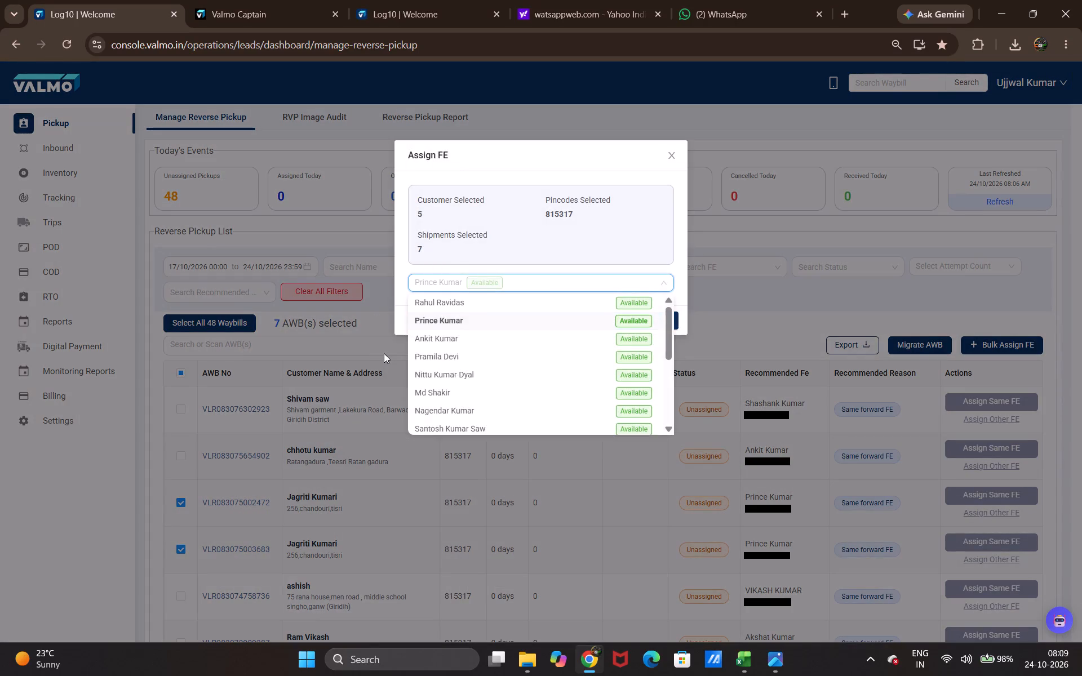
click(445, 320)
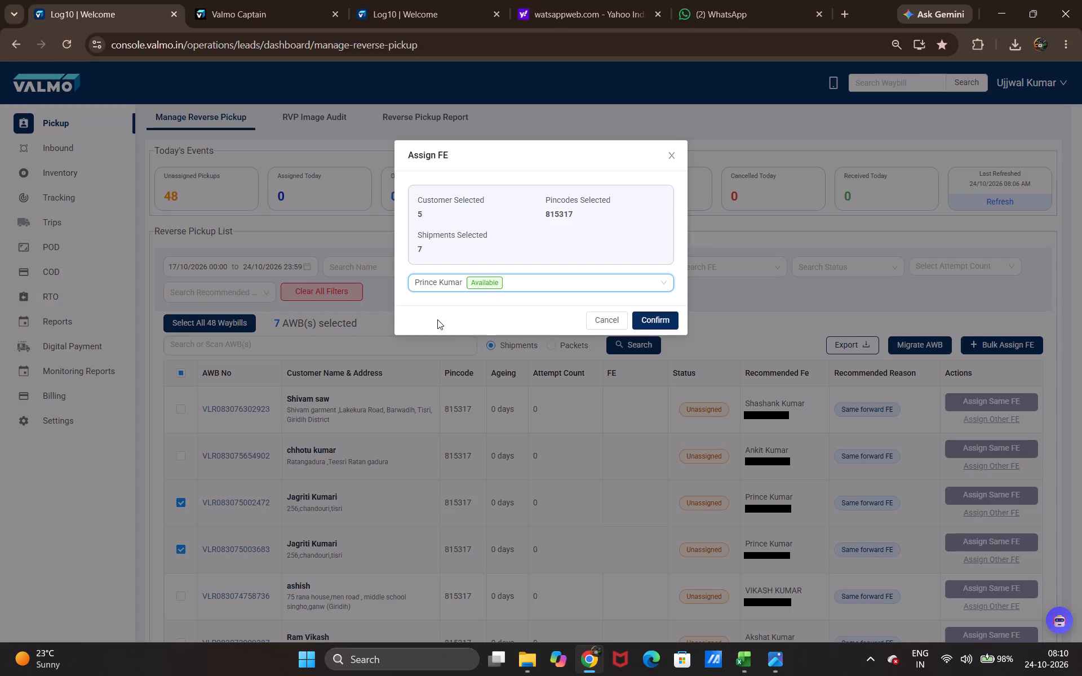
click(655, 317)
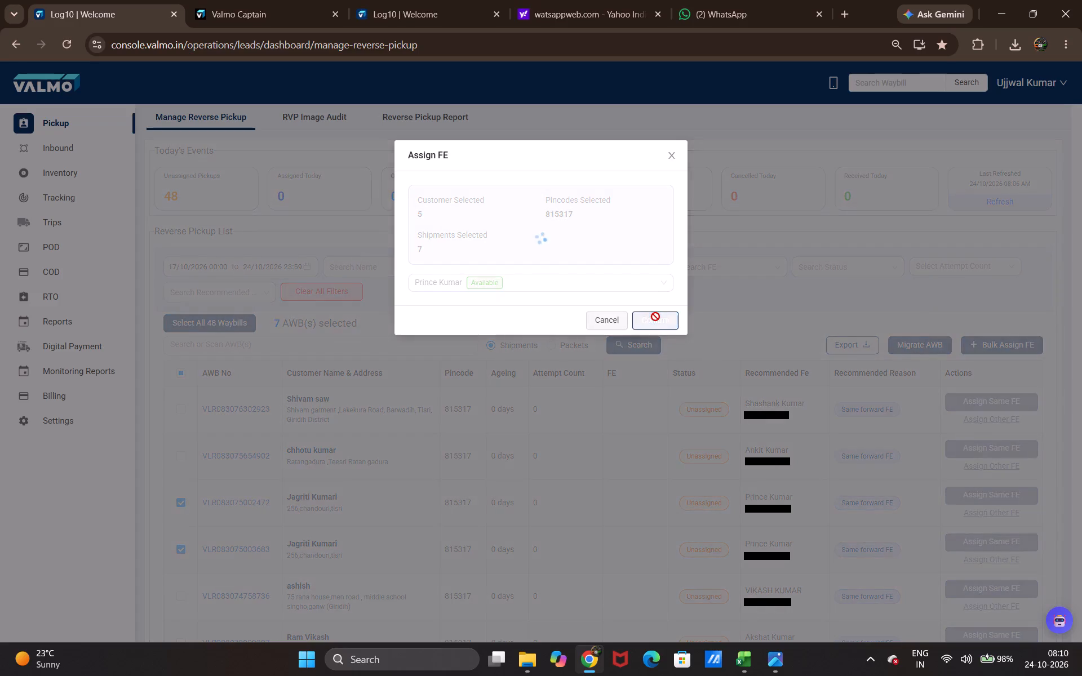
Look through the reverse pickup list, examining assignment statuses and the recommended field executives of the remaining unassigned shipments.
scroll(596, 314, down, 4)
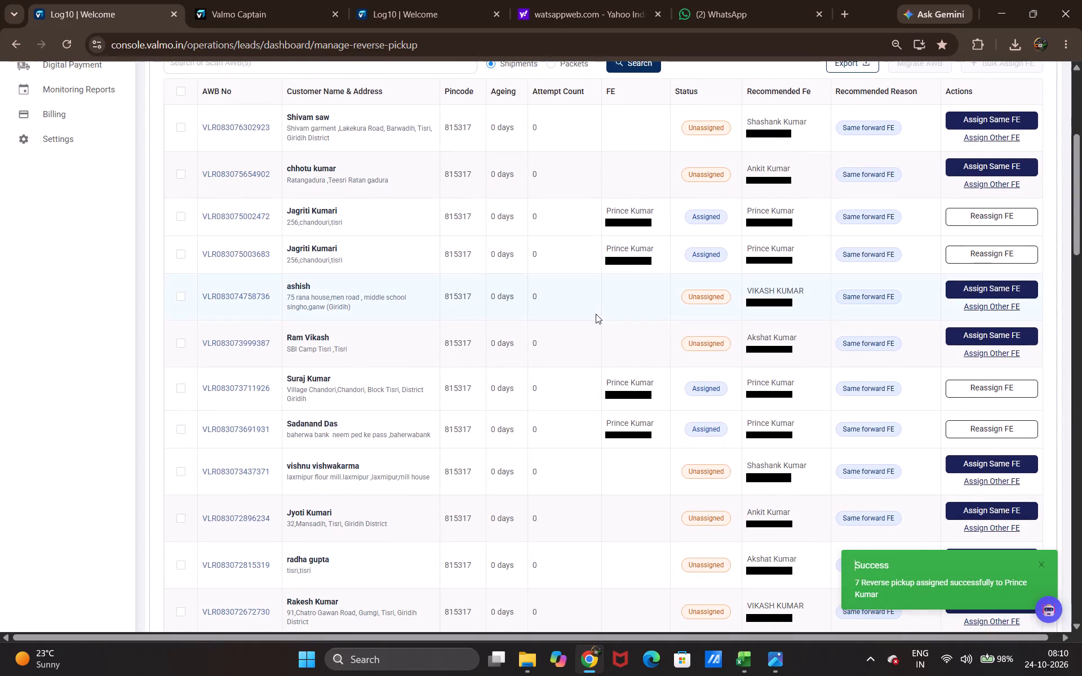
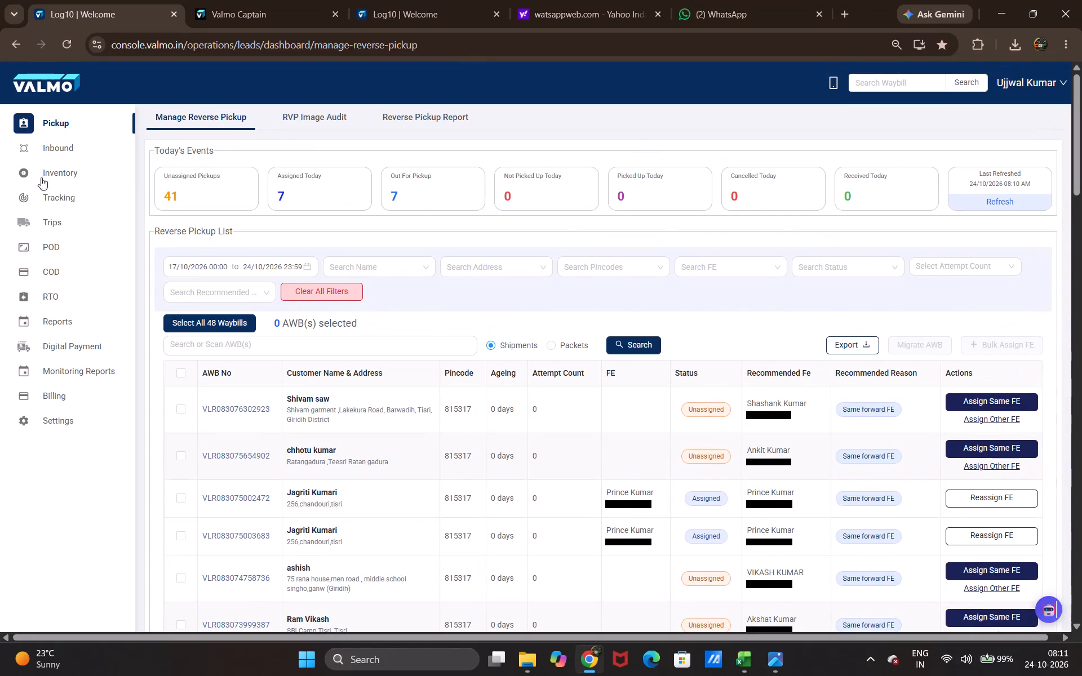
click(60, 199)
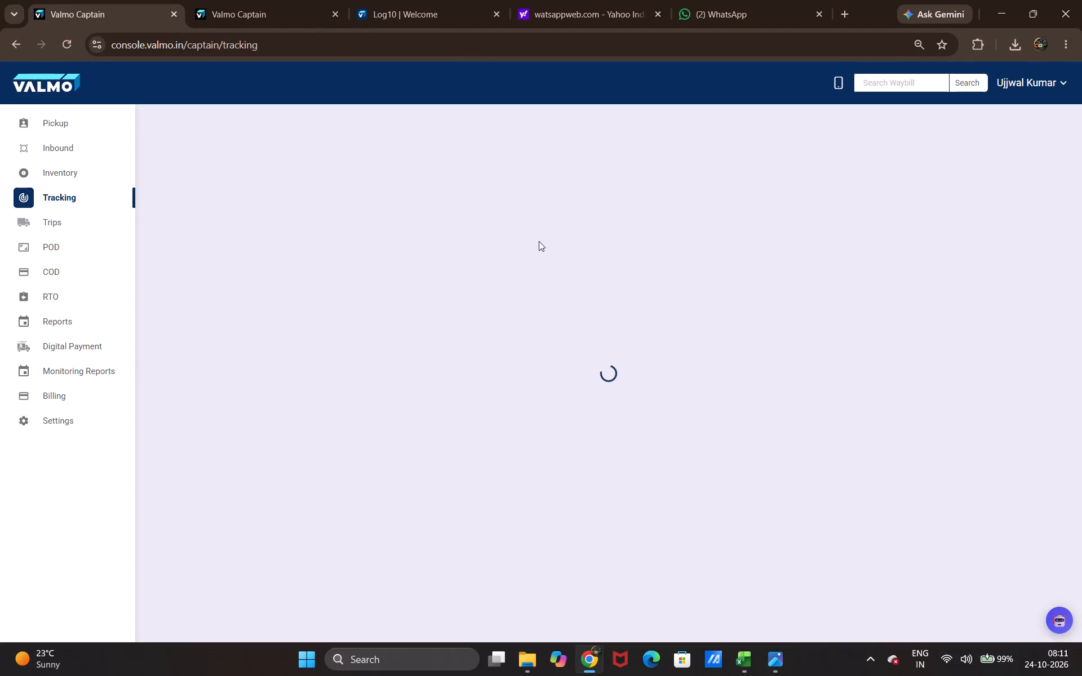
click(539, 207)
click(546, 214)
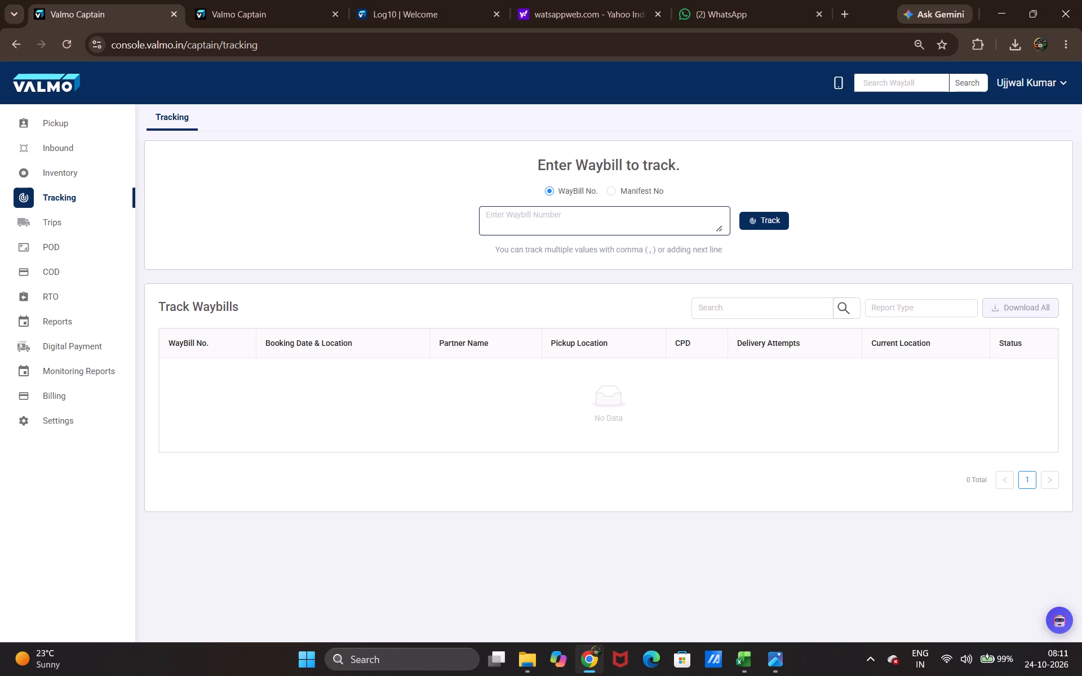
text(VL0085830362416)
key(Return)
click(781, 215)
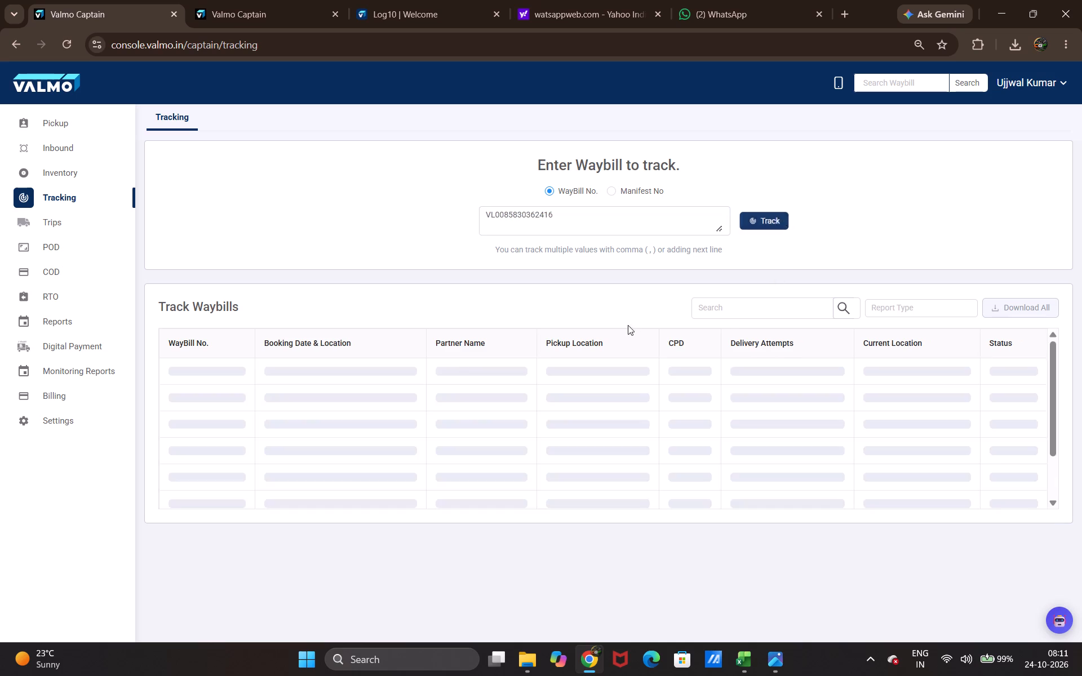
View the tracked waybill's details, examine its consignee details alongside the shipment activity log, and close the details.
click(200, 390)
click(139, 203)
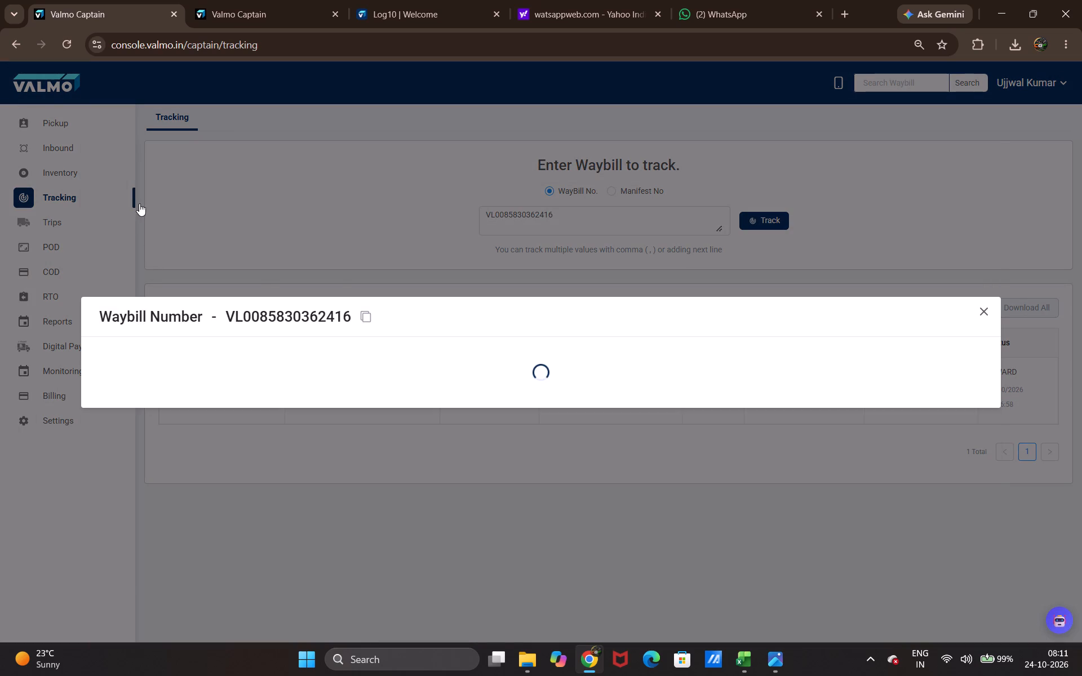
click(249, 331)
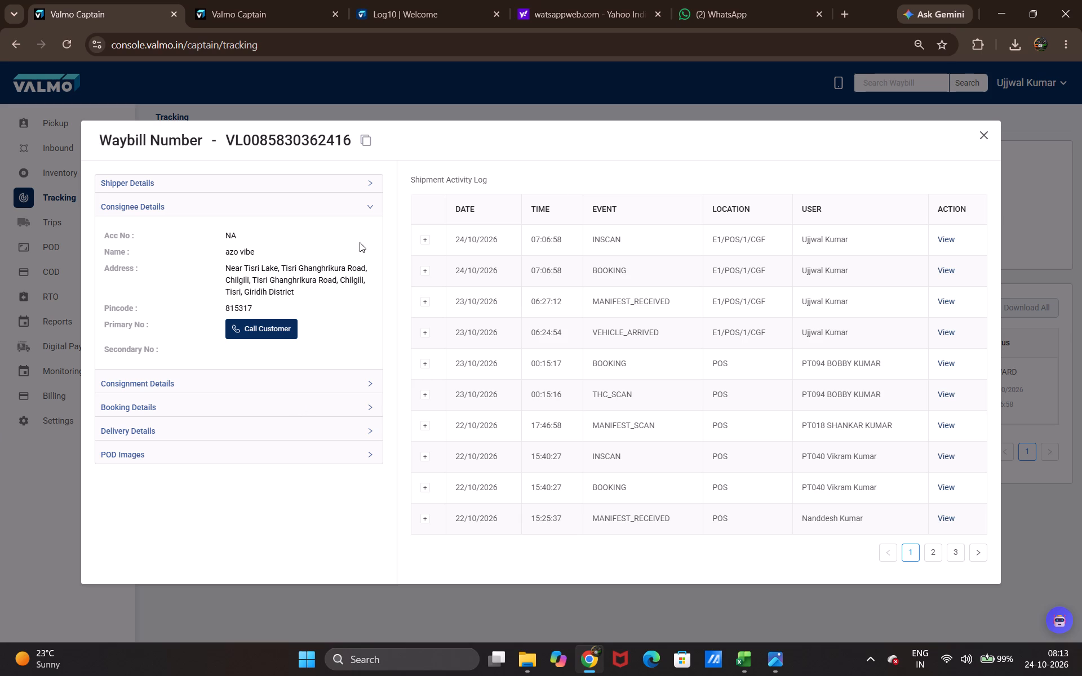
click(983, 140)
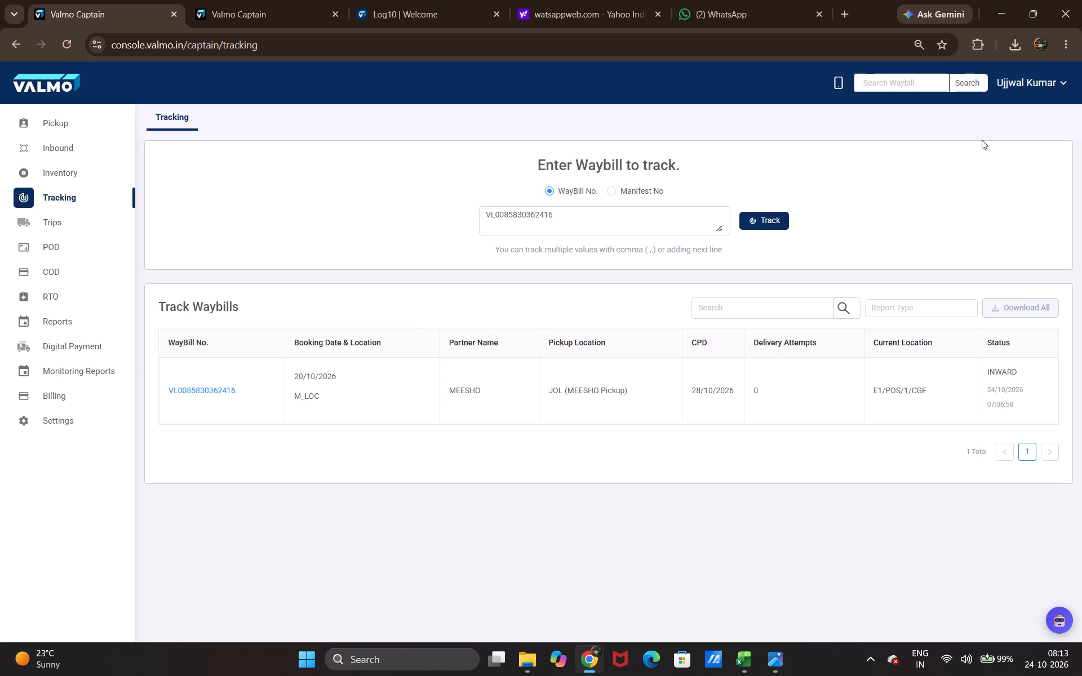
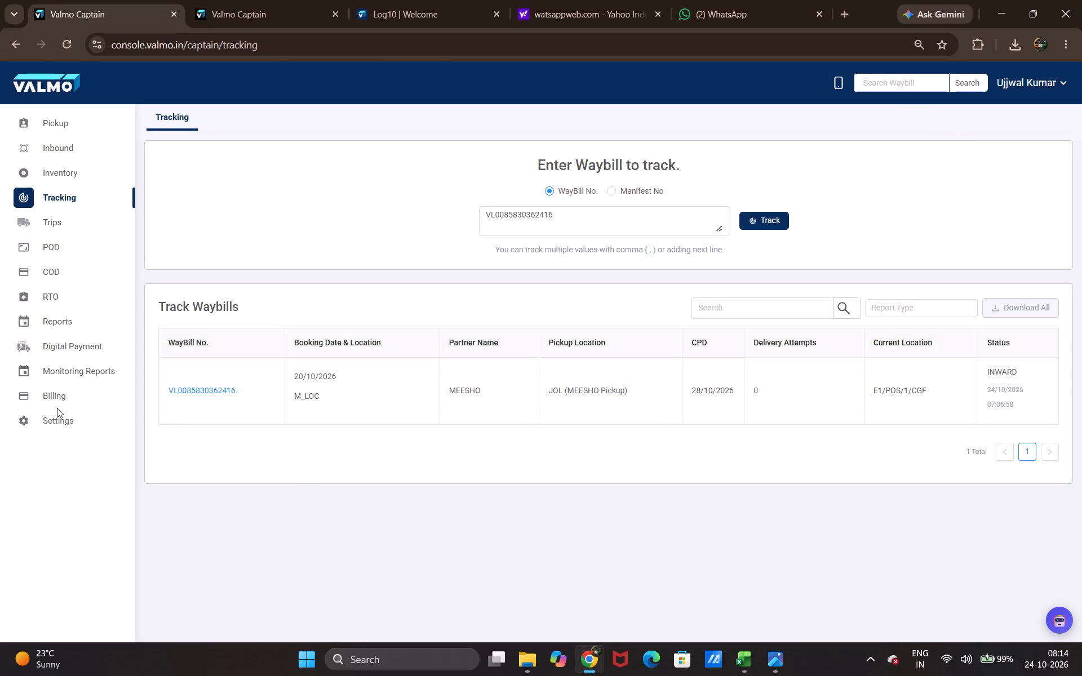
Return from waybill tracking to the Manage Reverse Pickup page and bring up its reverse pickup list.
click(68, 119)
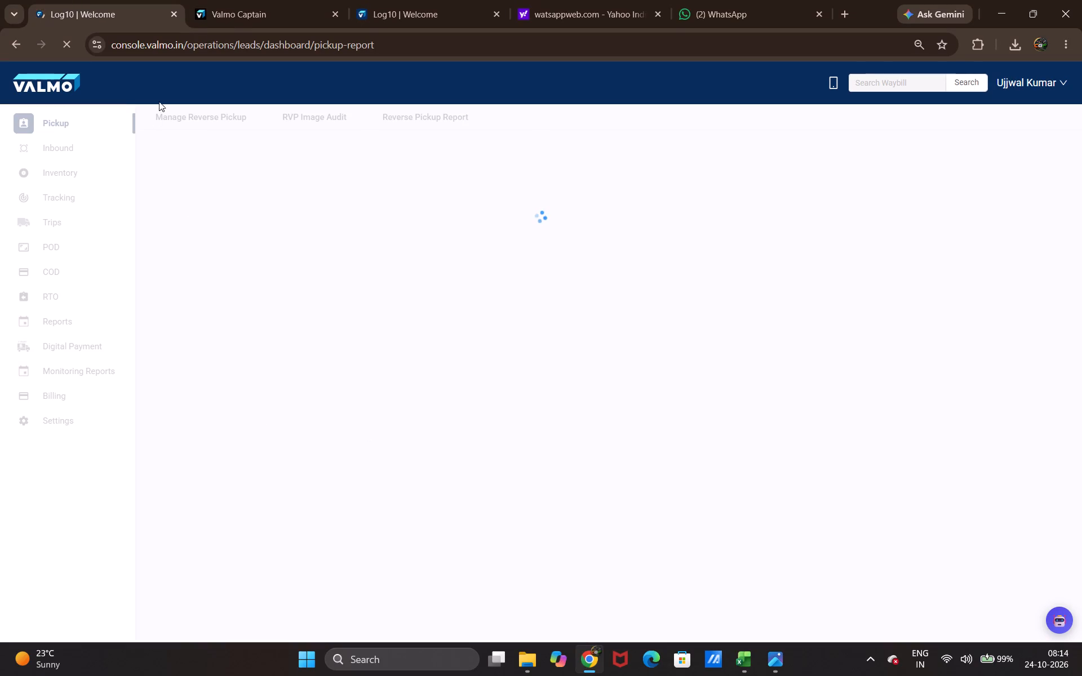
click(211, 118)
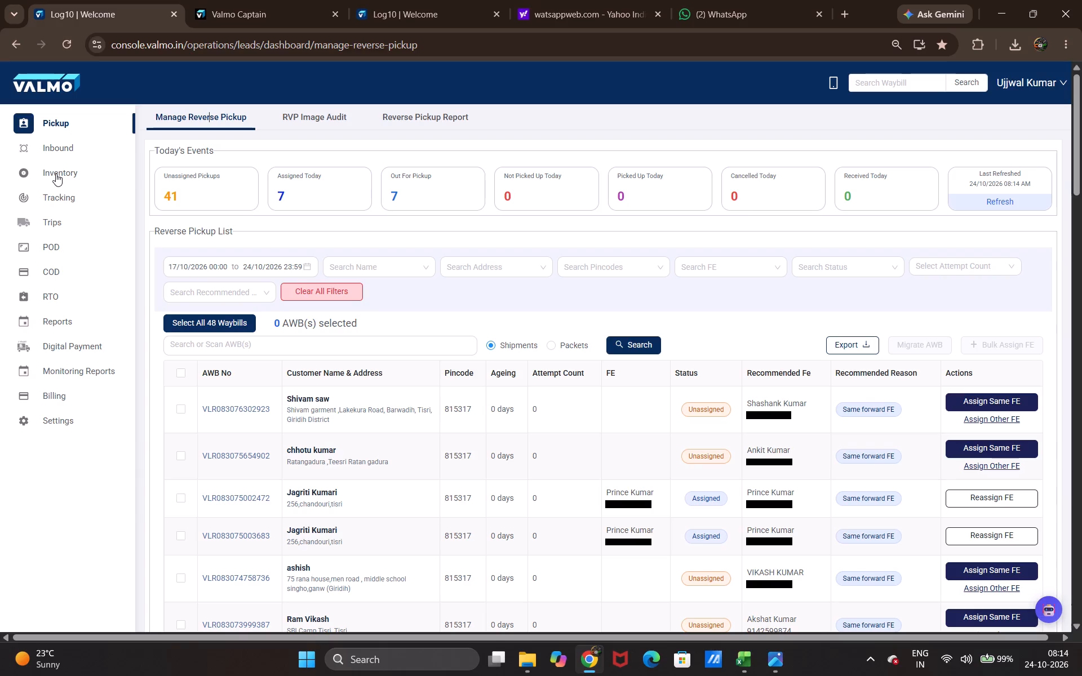
scroll(143, 274, down, 1)
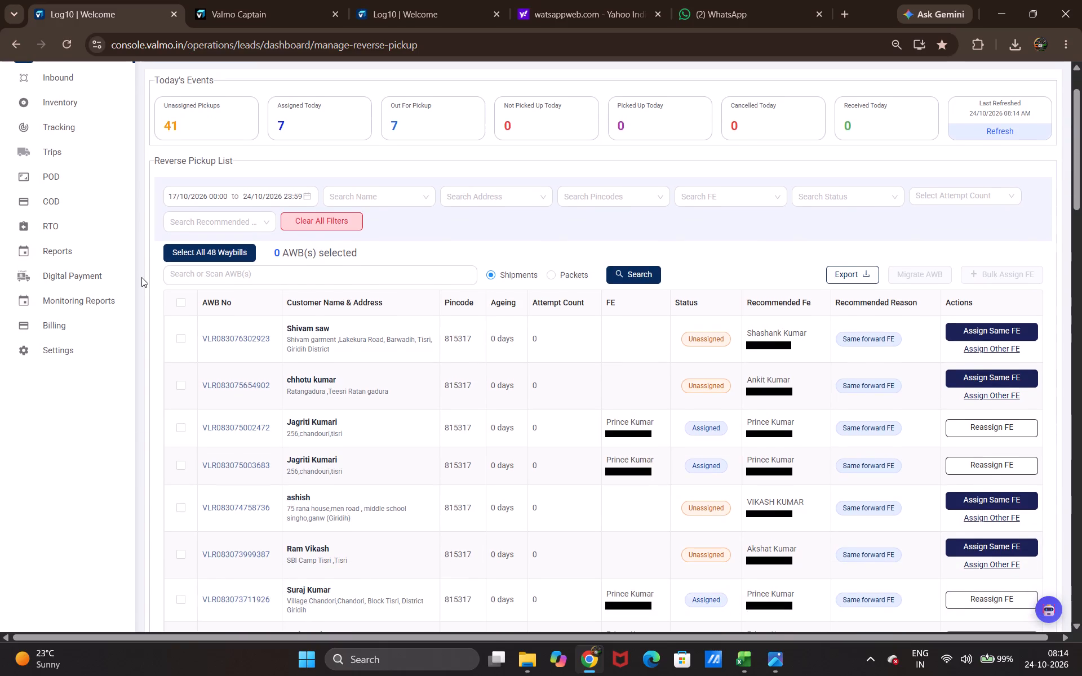
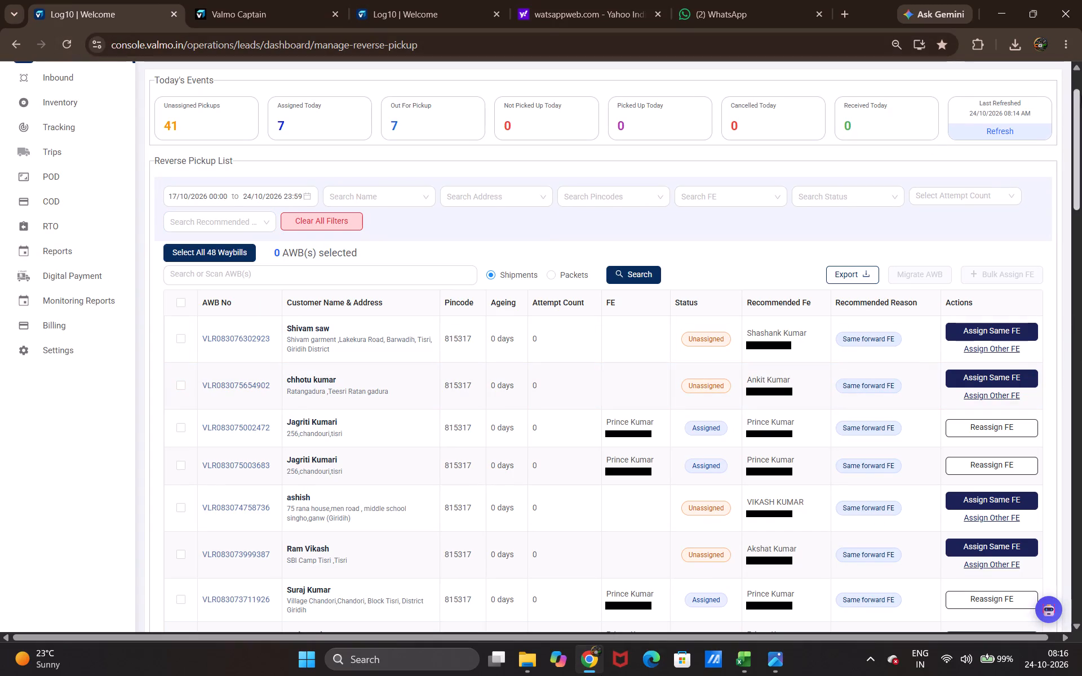
click(973, 327)
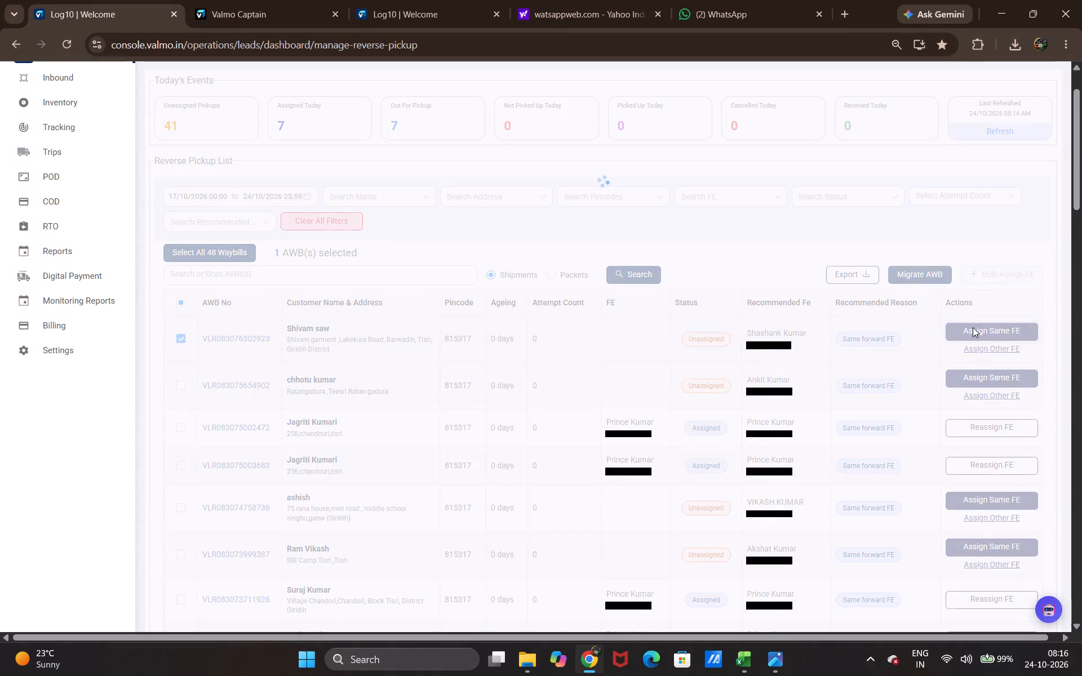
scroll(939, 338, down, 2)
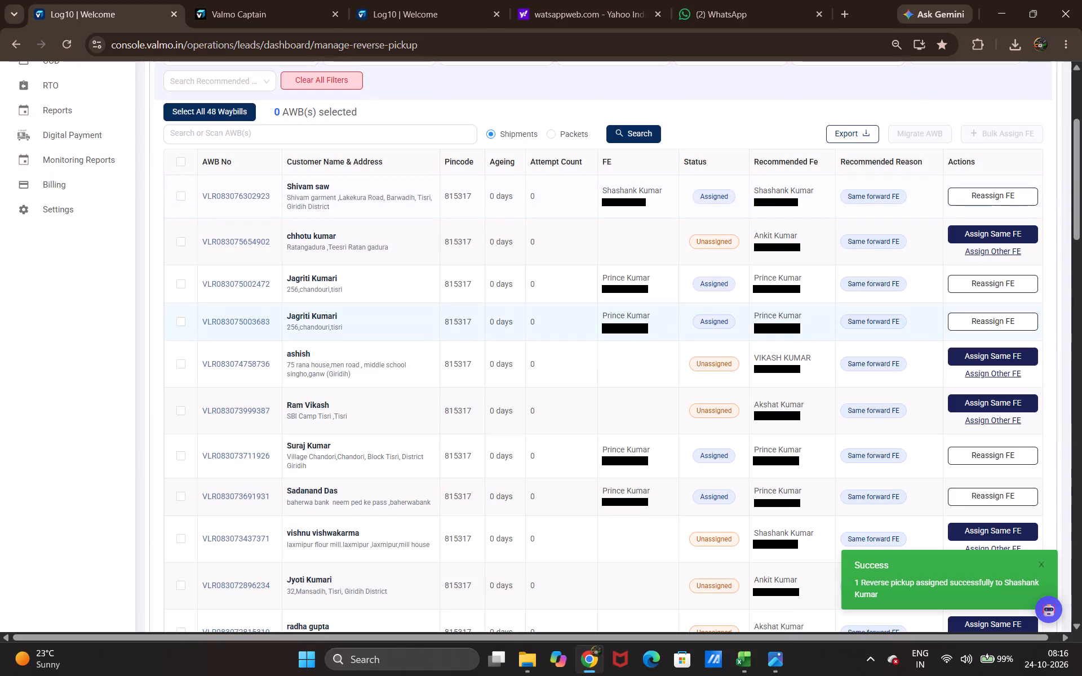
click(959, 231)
scroll(939, 287, down, 1)
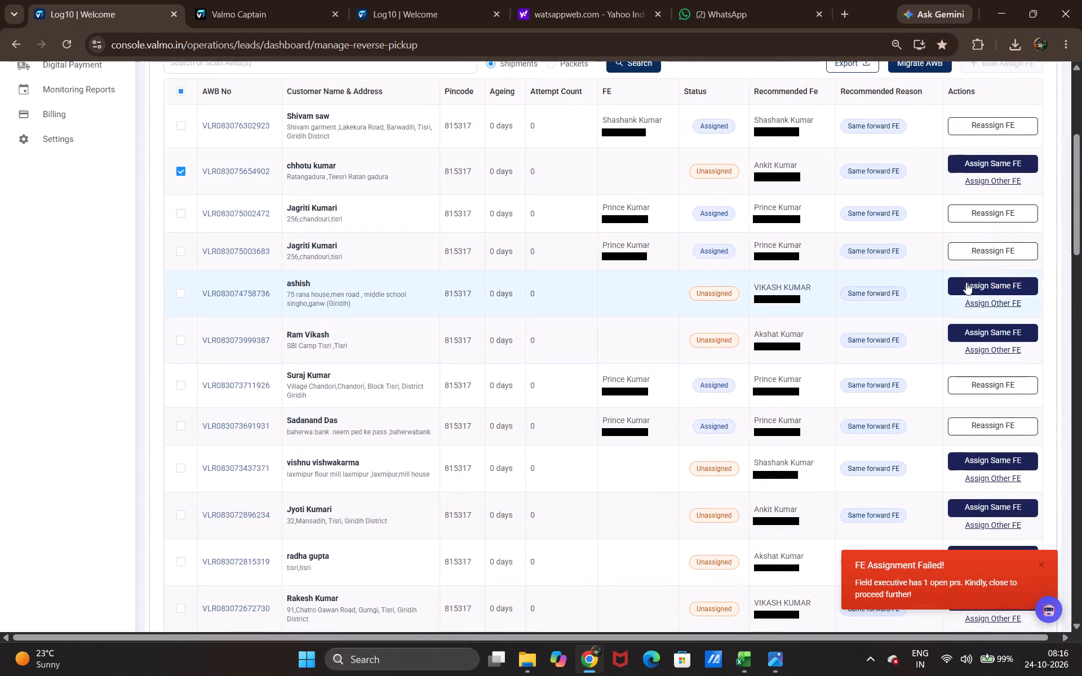
click(966, 282)
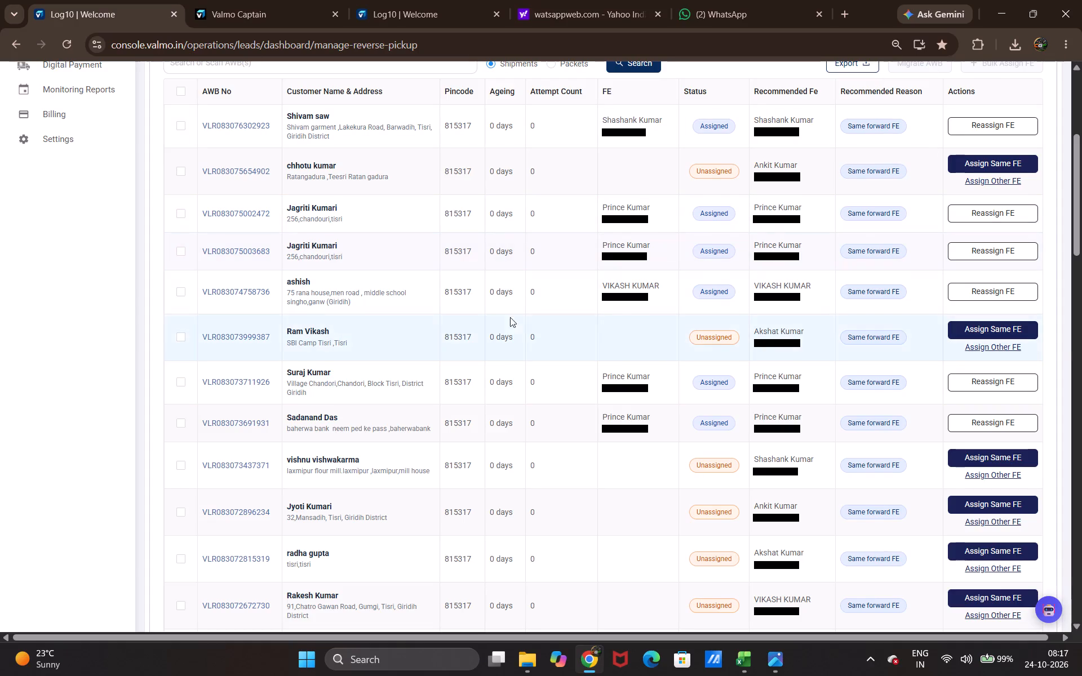
click(969, 324)
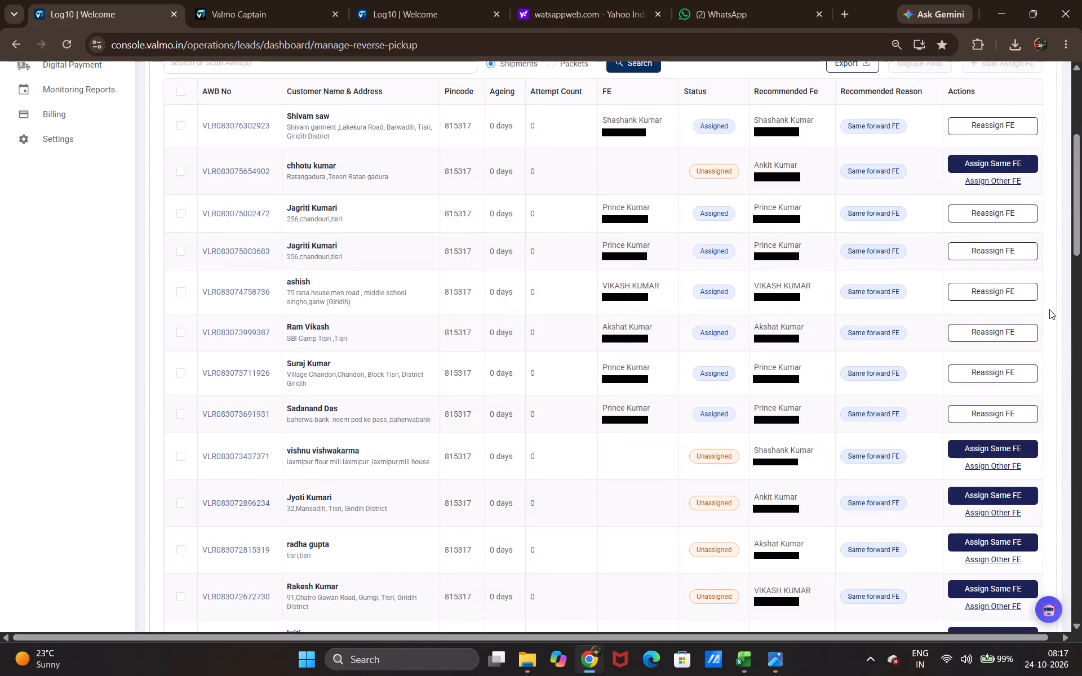
scroll(1067, 233, down, 1)
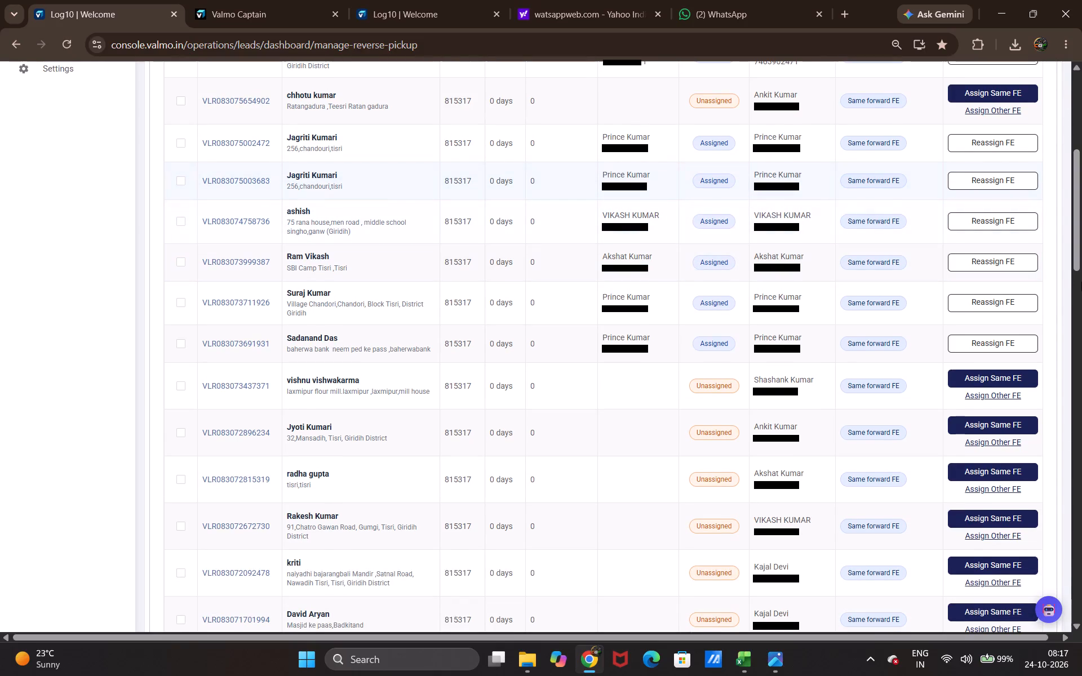
click(972, 379)
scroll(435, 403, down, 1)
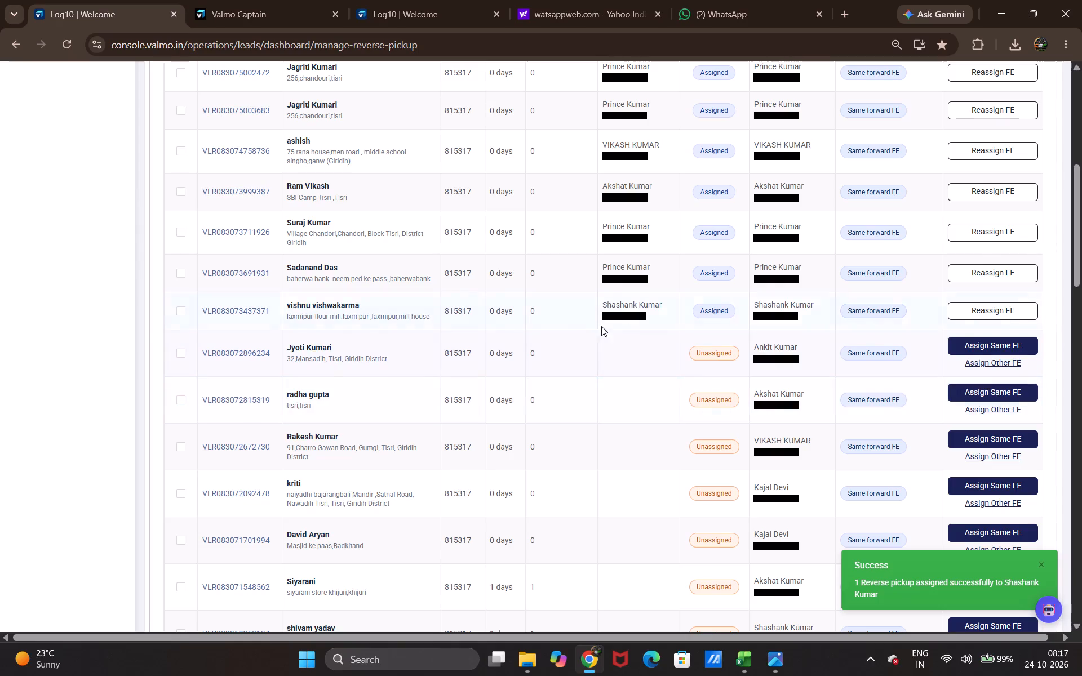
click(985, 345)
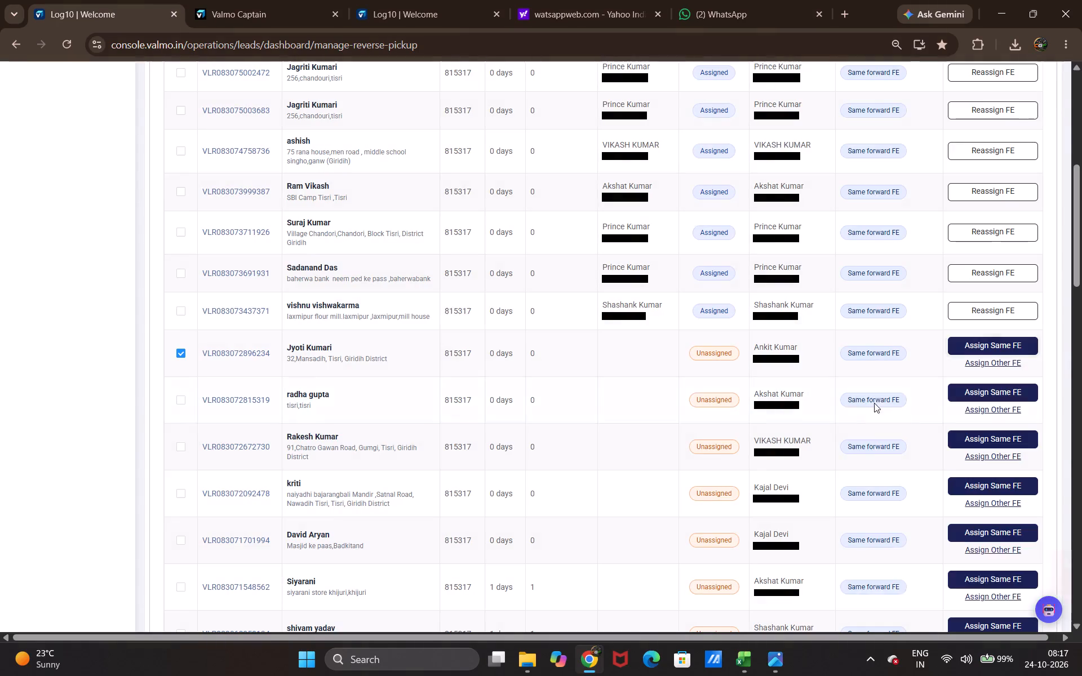
click(976, 389)
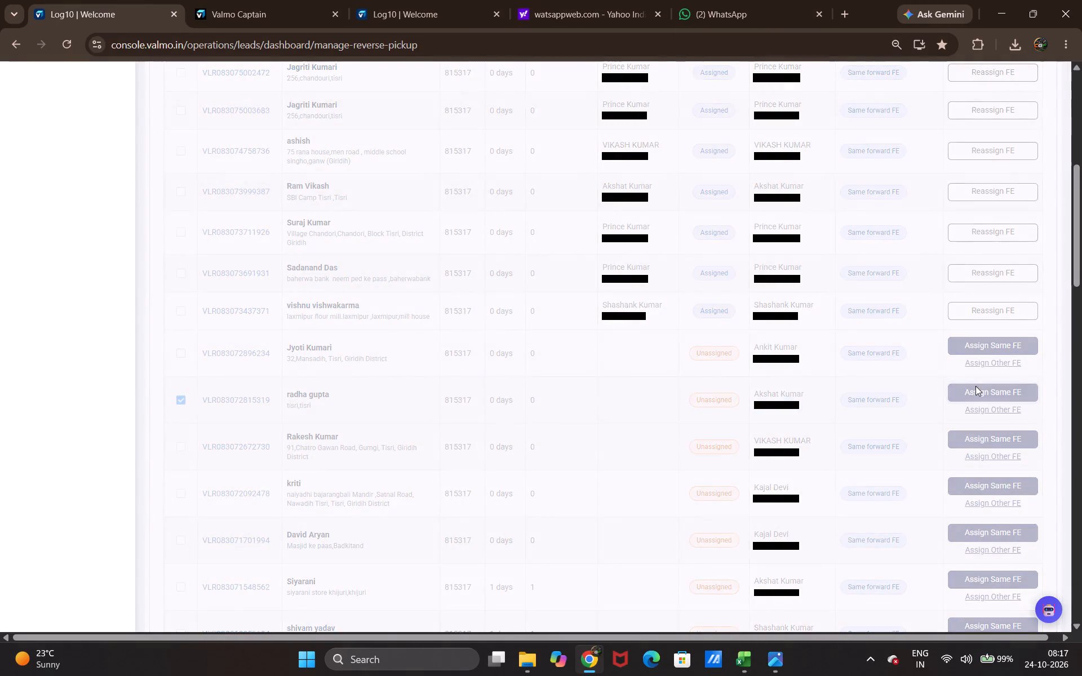
scroll(974, 386, down, 1)
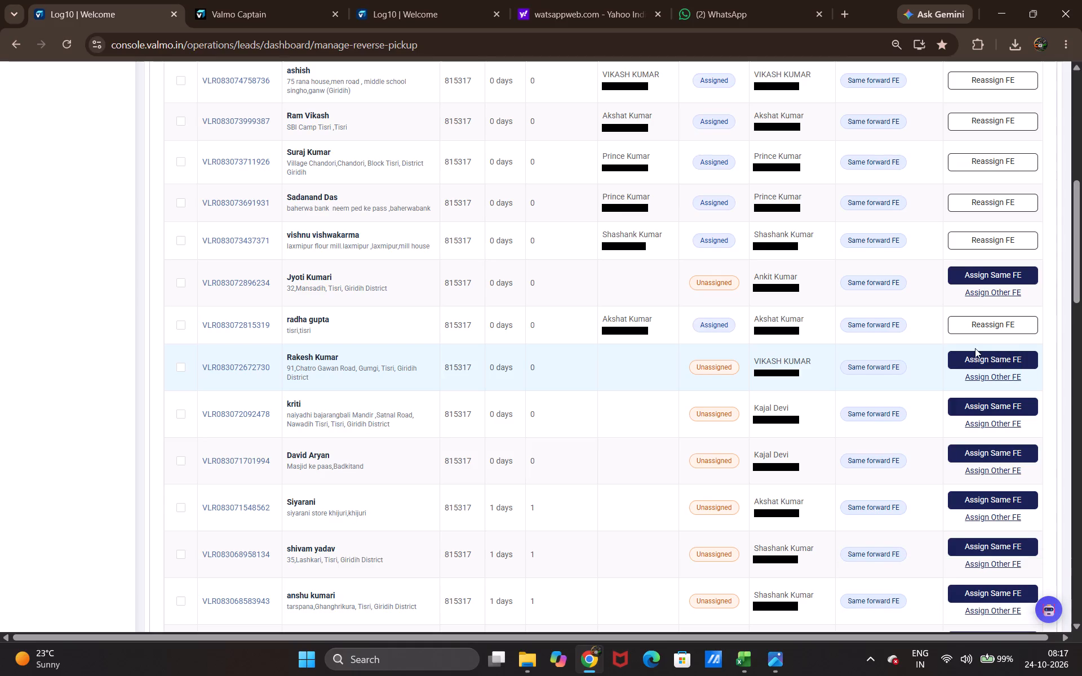
scroll(1008, 357, down, 3)
scroll(799, 352, up, 2)
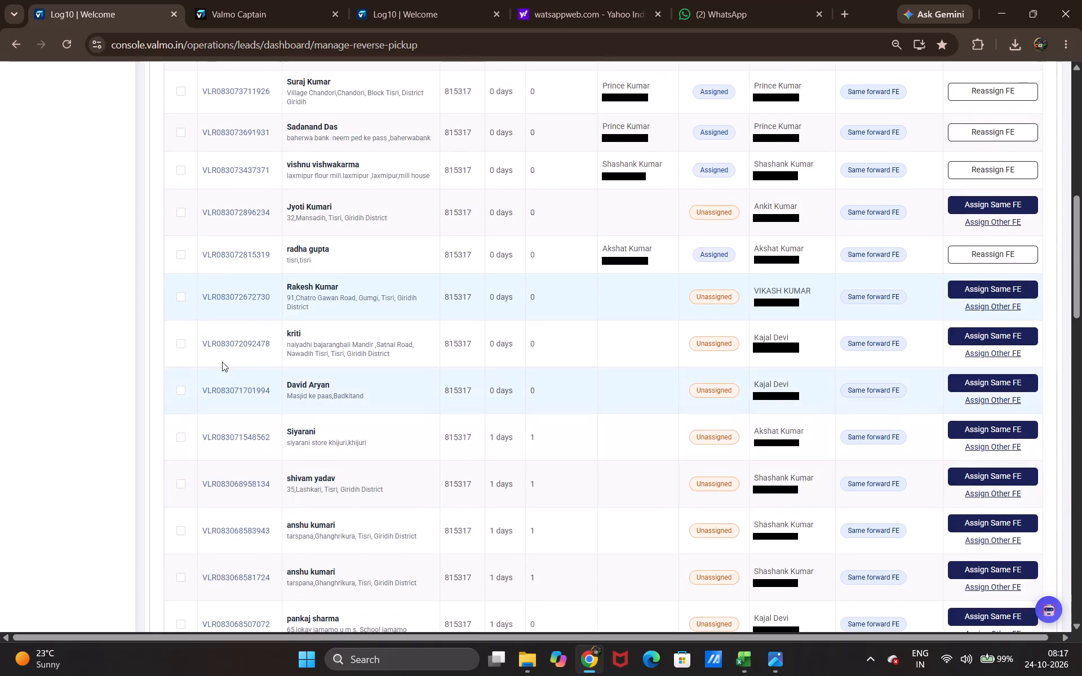
click(975, 288)
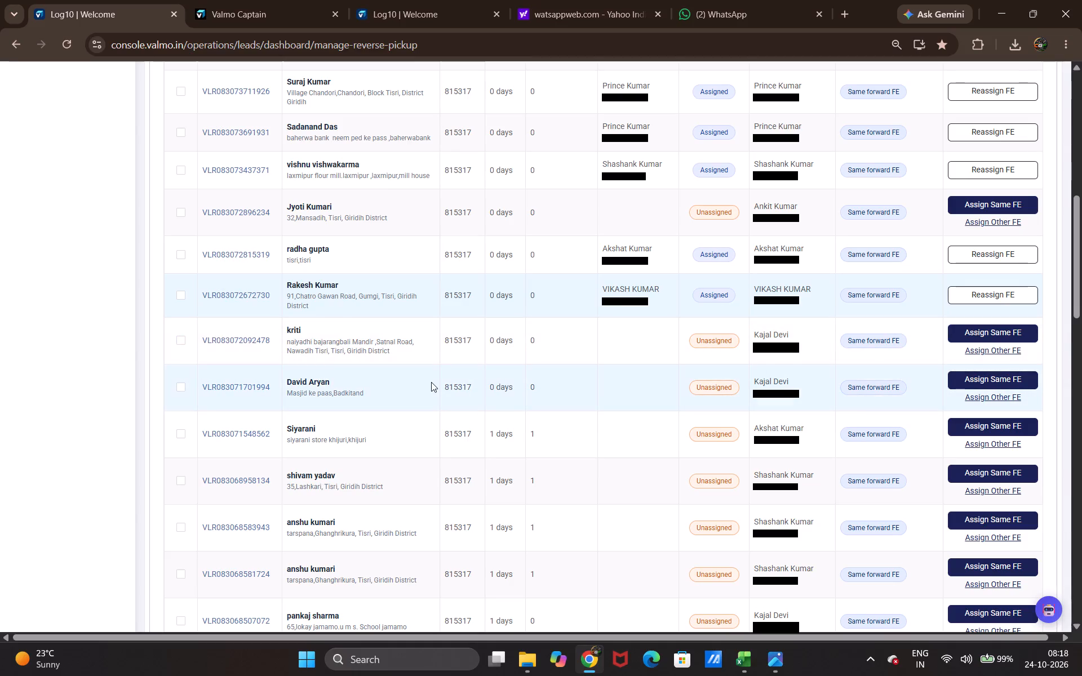
click(180, 340)
click(179, 387)
scroll(550, 417, down, 1)
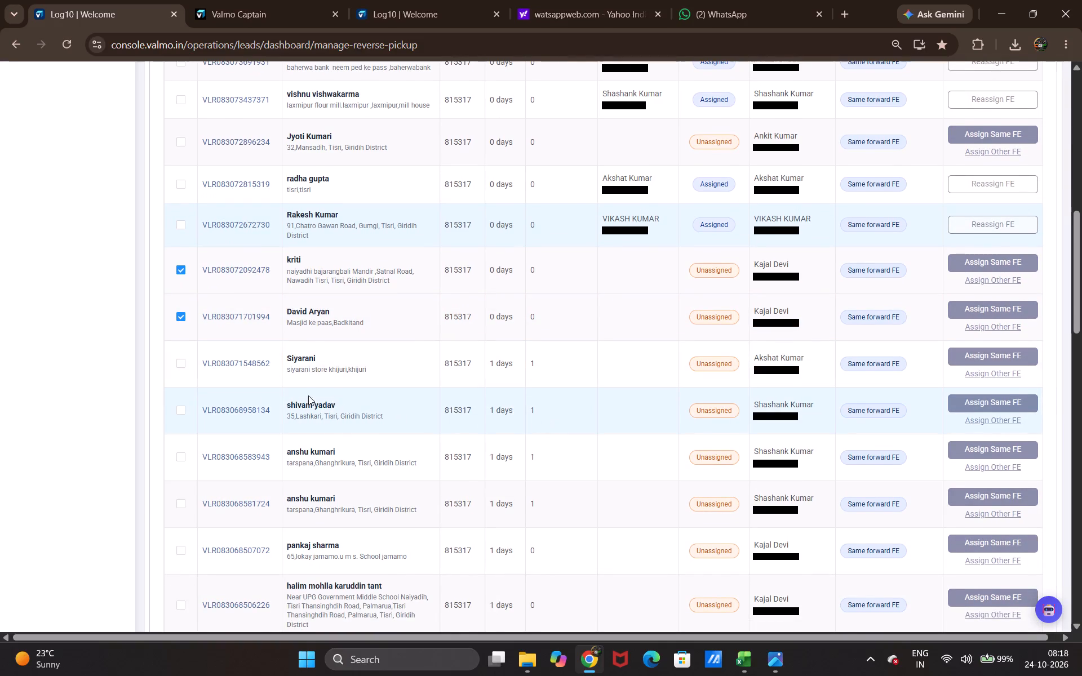
scroll(197, 405, up, 2)
scroll(429, 458, down, 1)
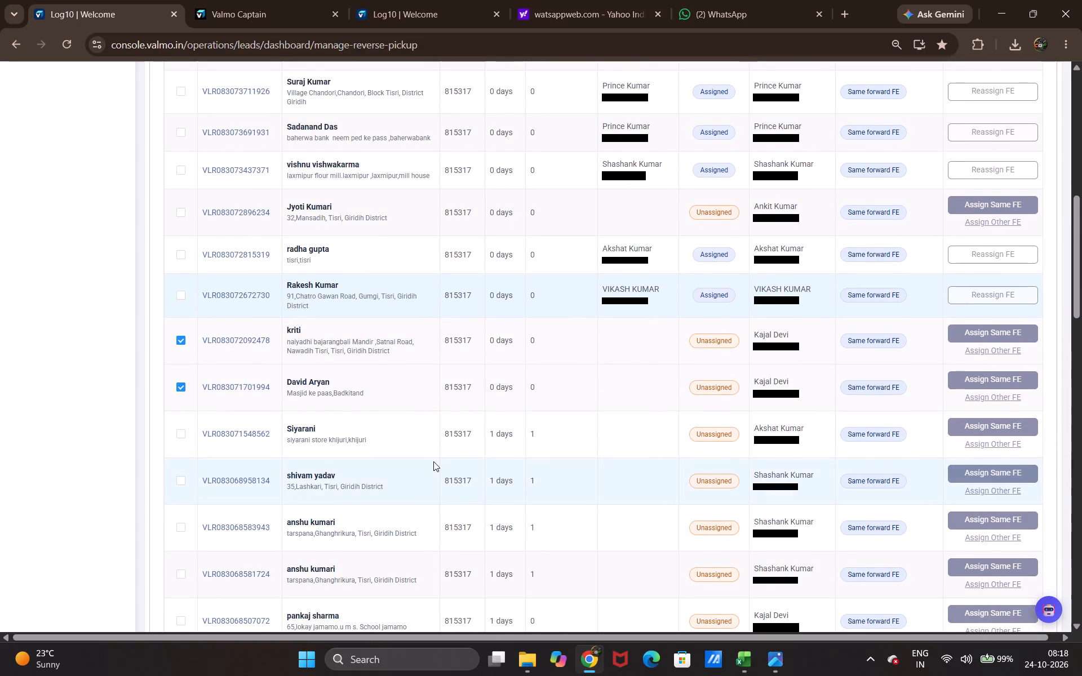
scroll(453, 460, down, 5)
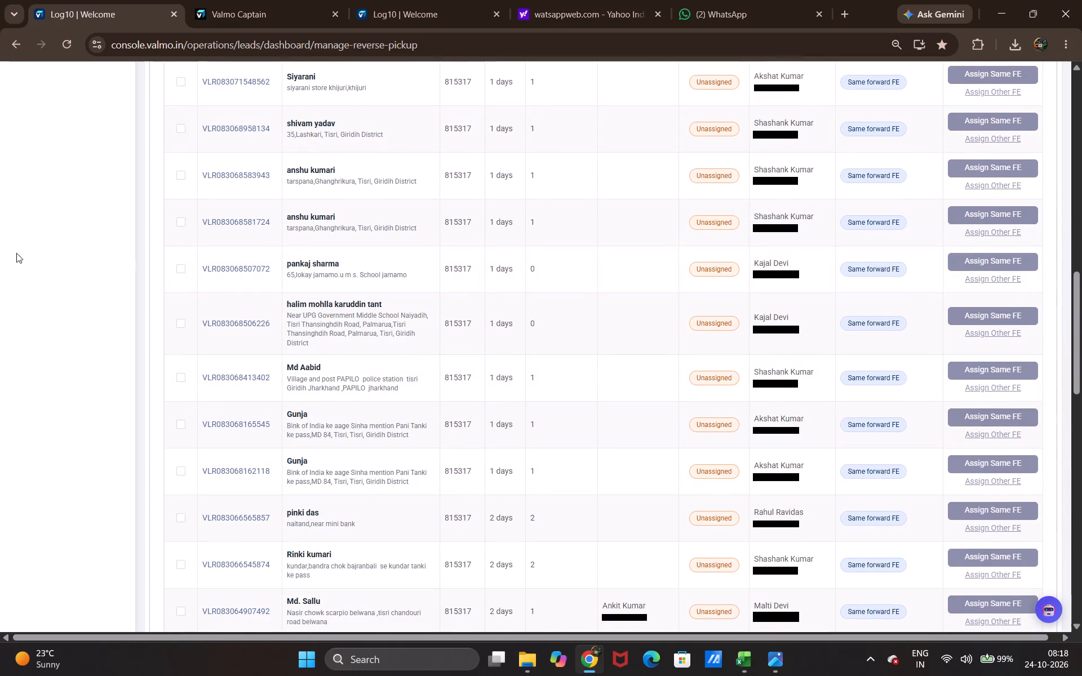
click(179, 268)
scroll(543, 326, down, 1)
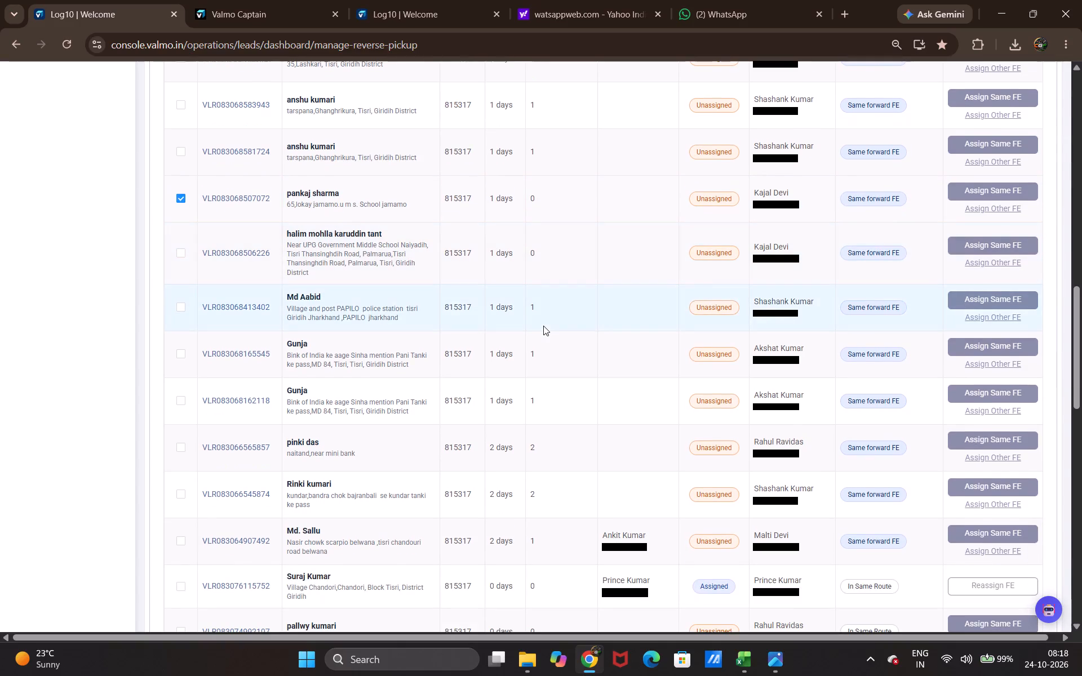
scroll(543, 326, up, 1)
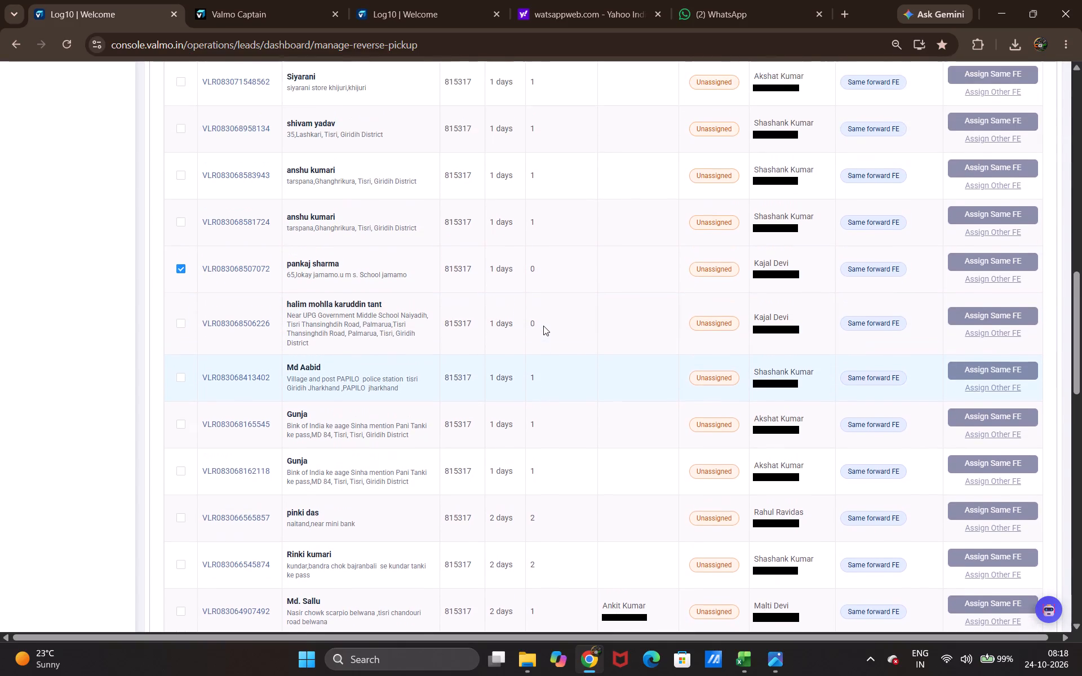
scroll(546, 327, down, 1)
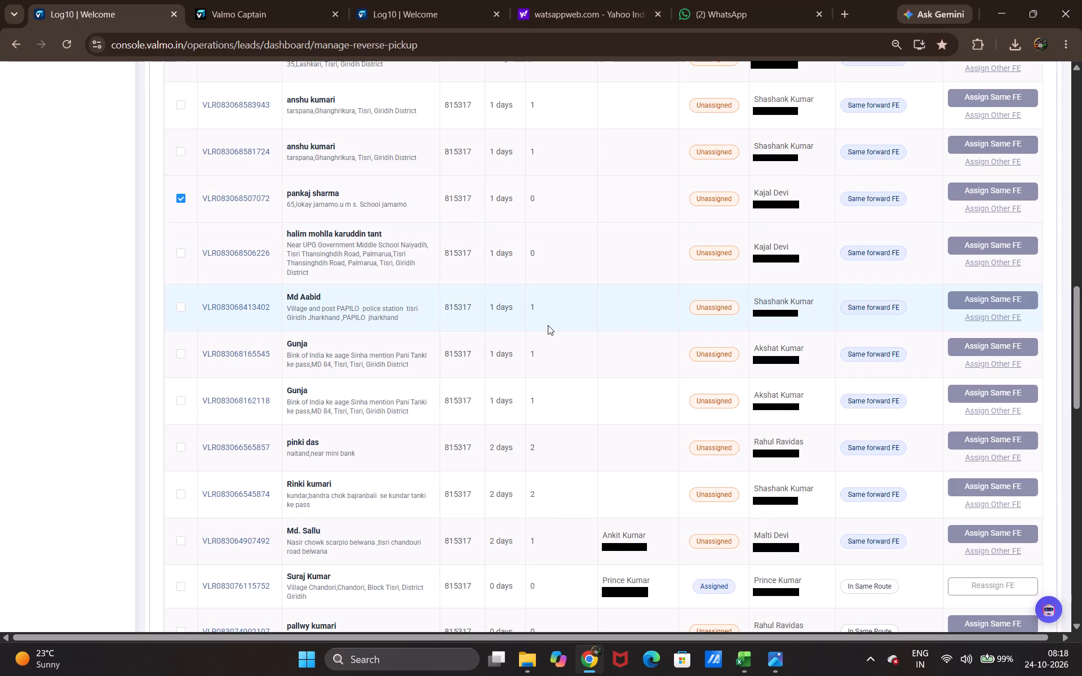
scroll(547, 281, down, 1)
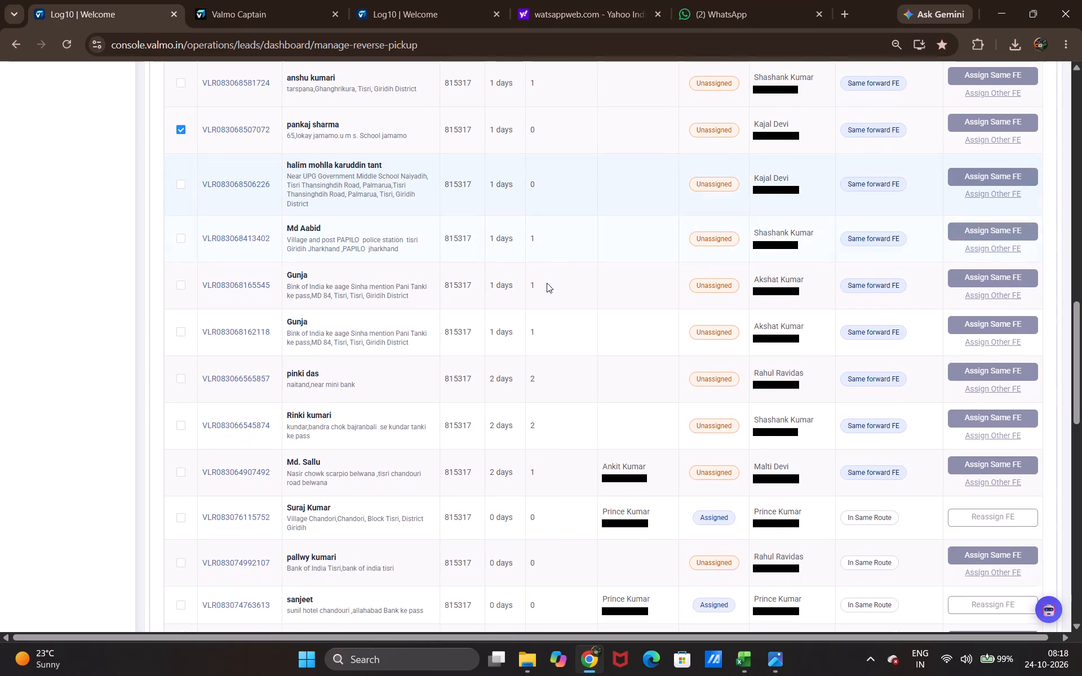
scroll(552, 282, down, 2)
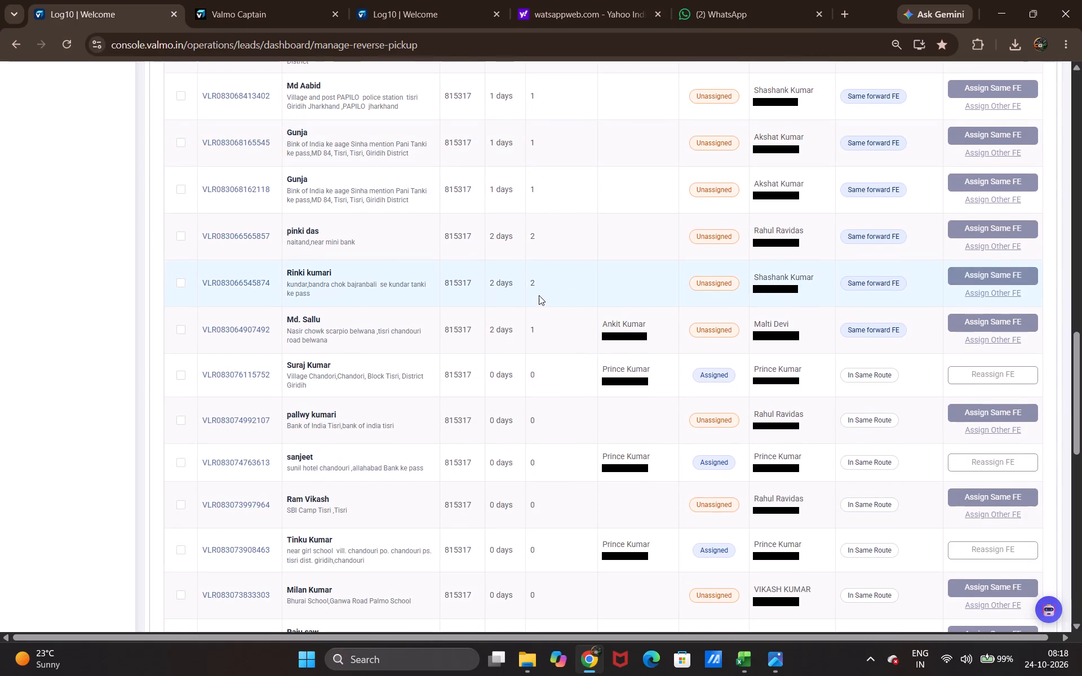
scroll(538, 293, up, 3)
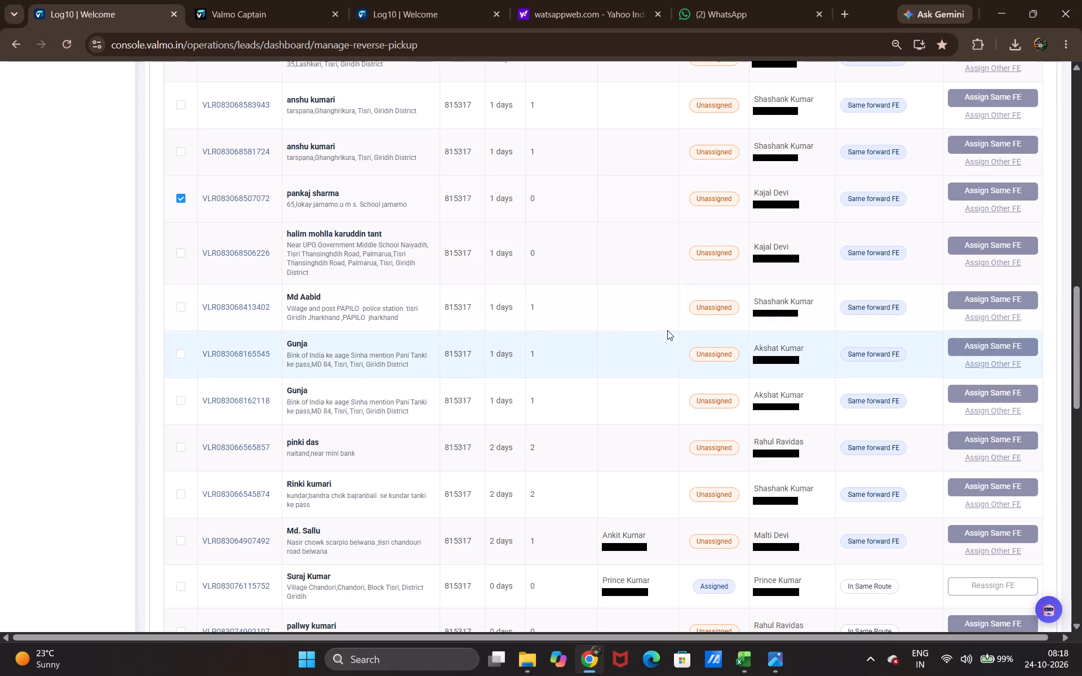
scroll(663, 345, down, 1)
scroll(294, 339, up, 1)
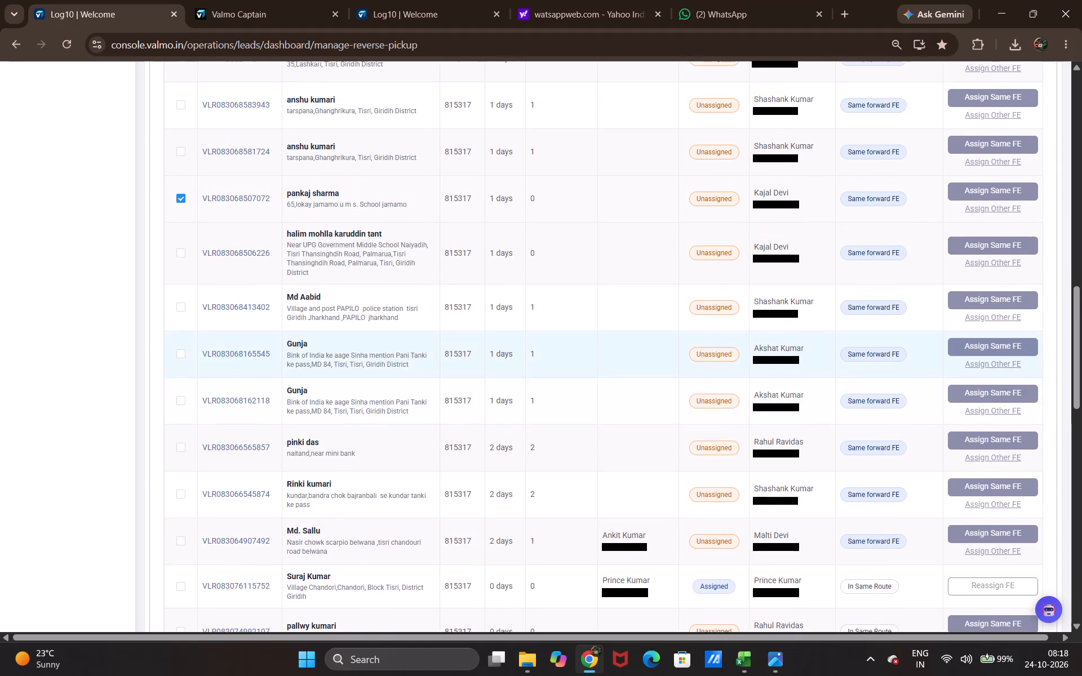
scroll(294, 339, up, 1)
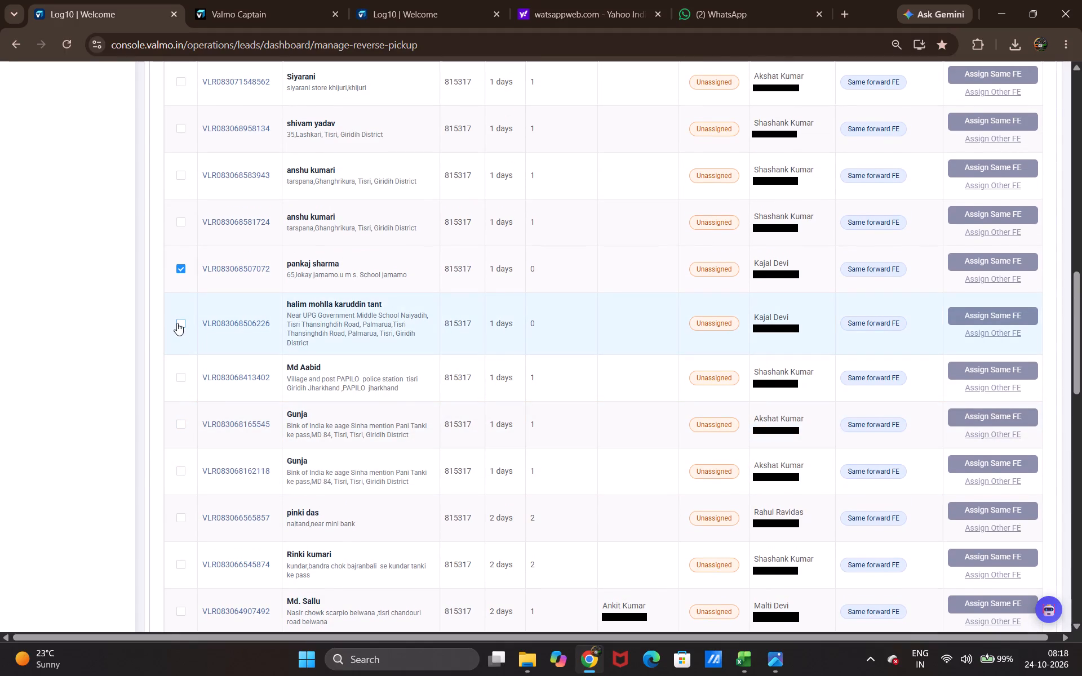
click(177, 323)
scroll(406, 335, down, 4)
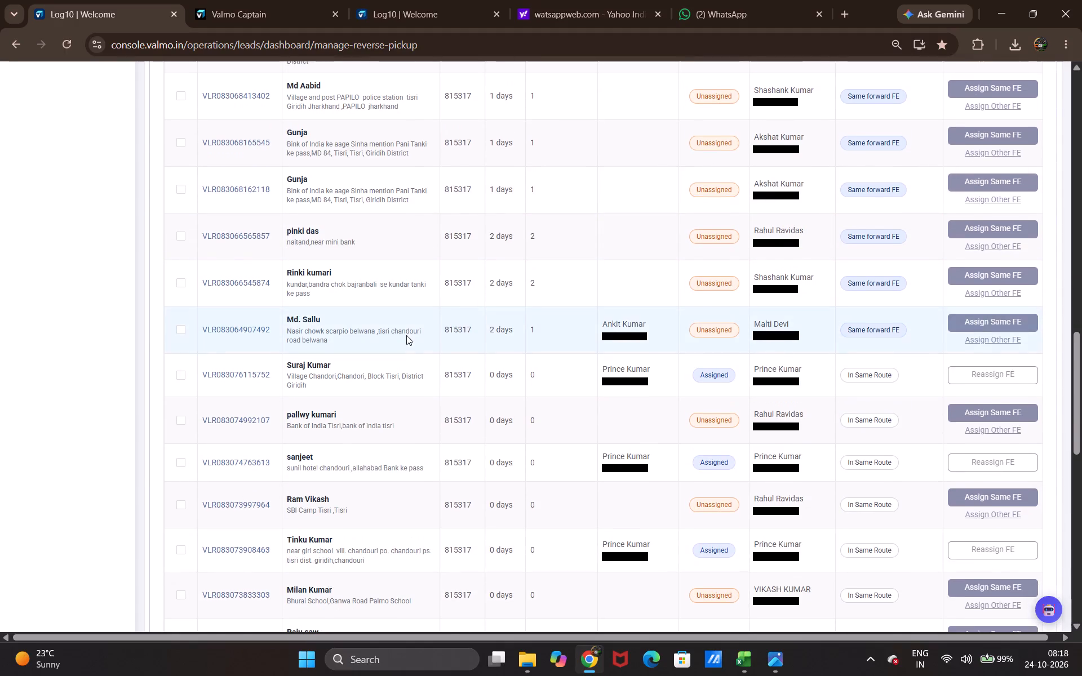
scroll(406, 335, down, 5)
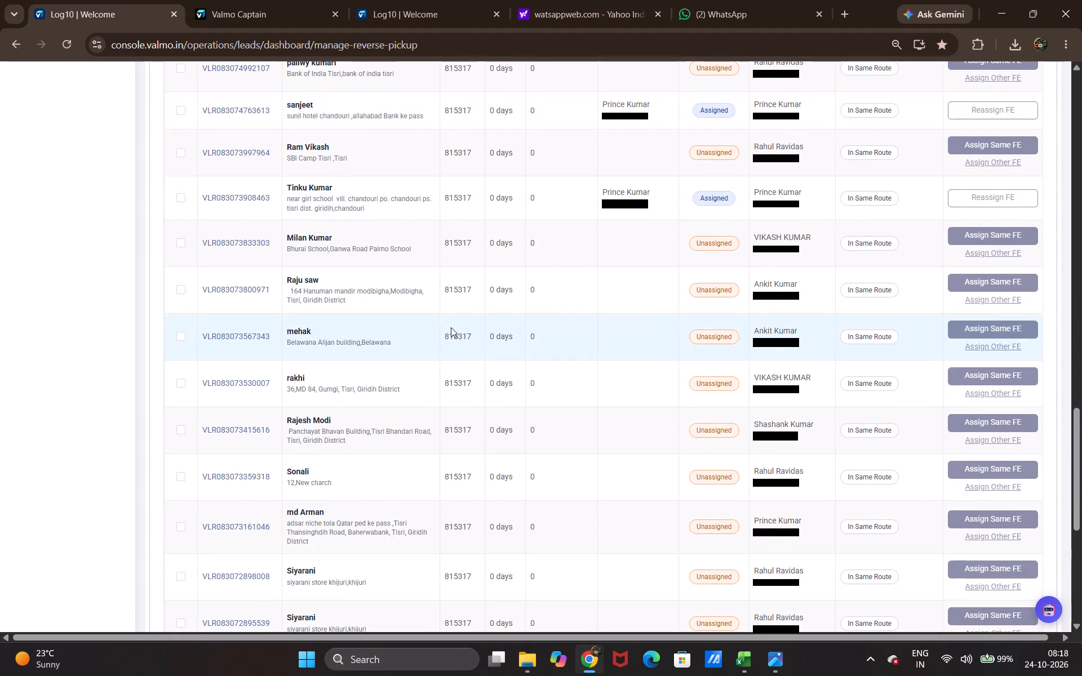
scroll(453, 326, down, 1)
scroll(563, 353, down, 4)
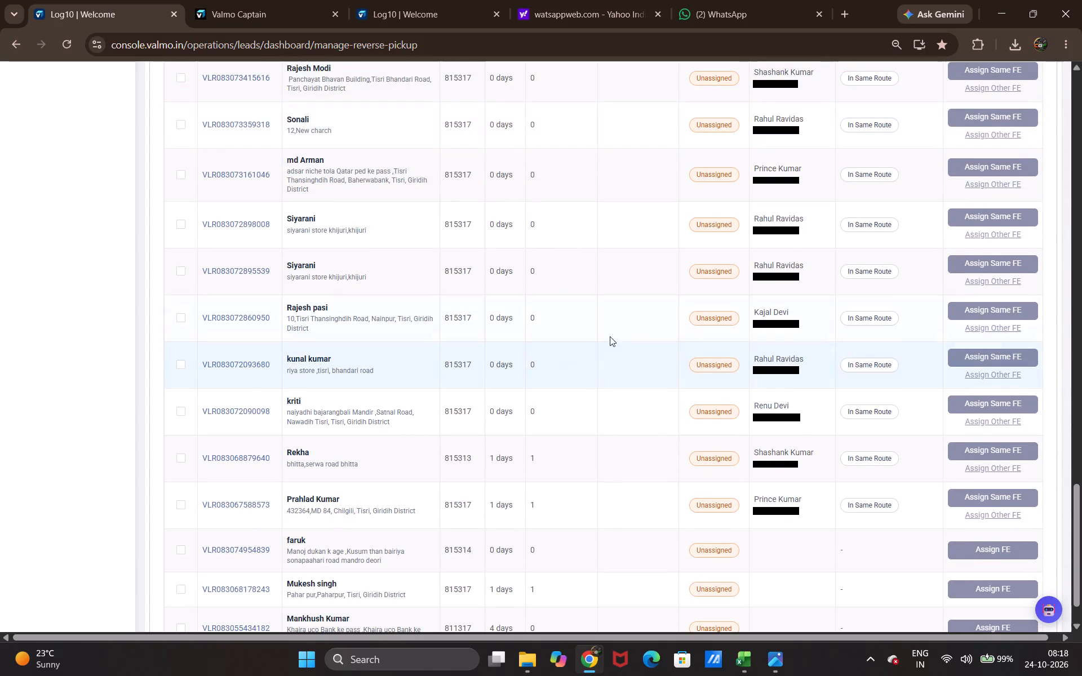
click(184, 319)
Examine the remaining unassigned pickups near the end of the list, checking their addresses and recommended field executives.
scroll(576, 385, down, 1)
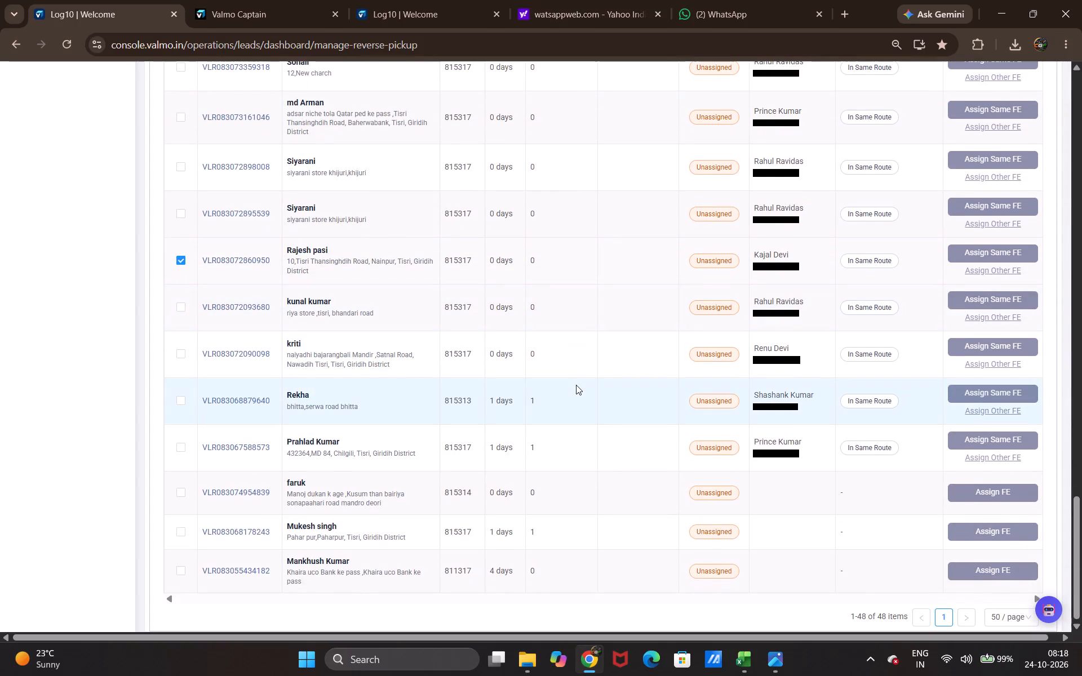
scroll(398, 343, down, 1)
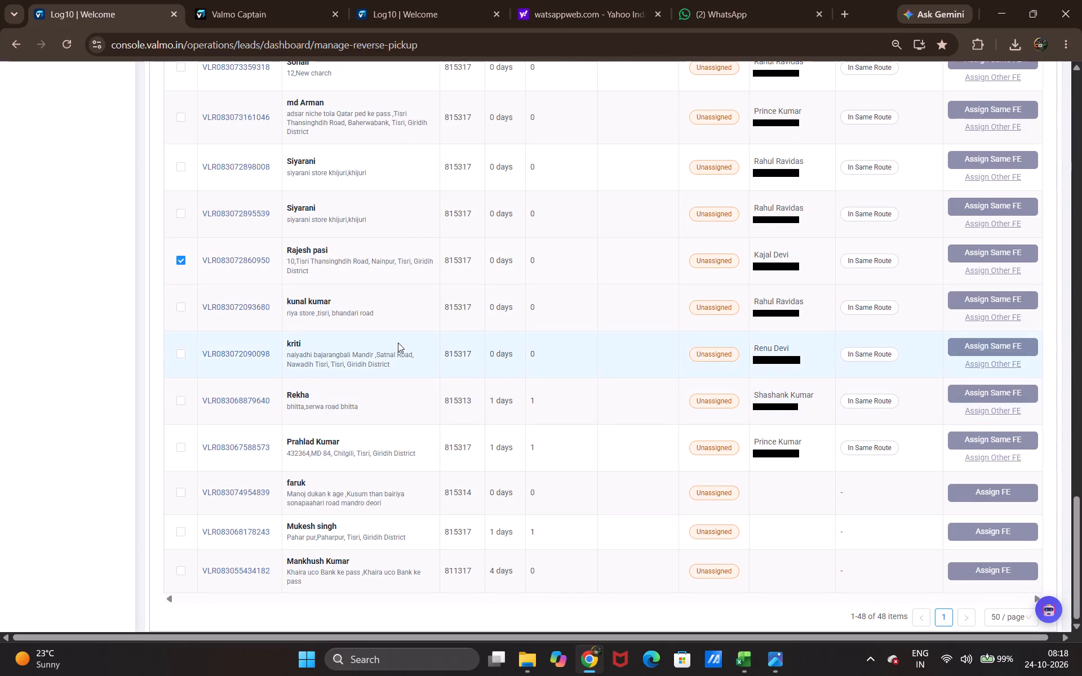
scroll(398, 343, down, 1)
scroll(166, 263, down, 2)
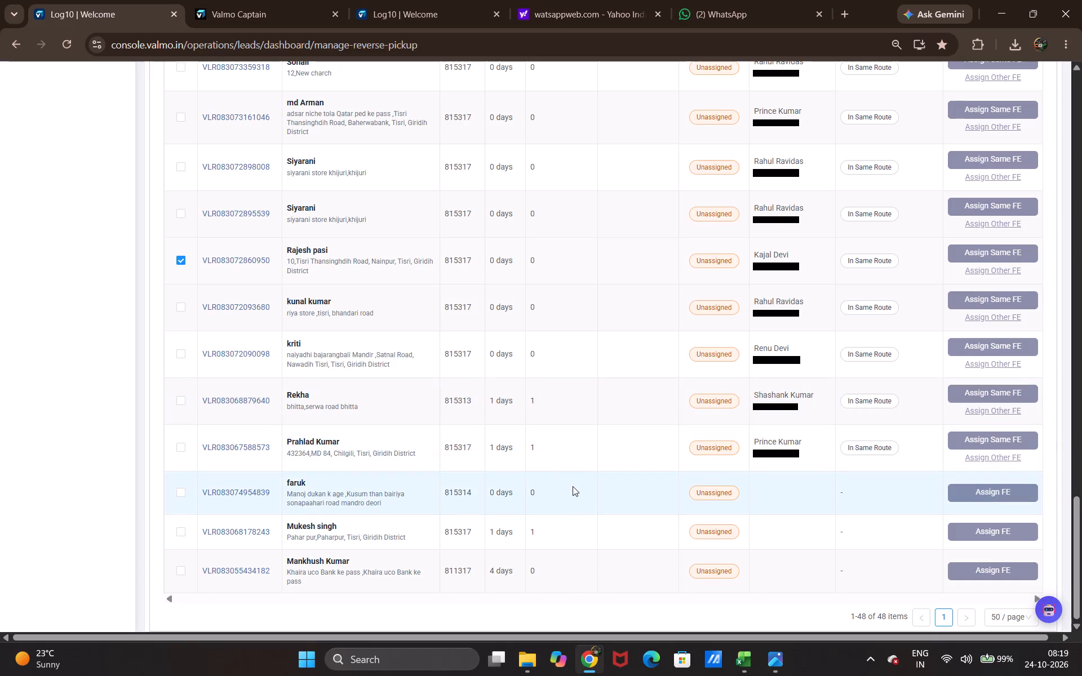
scroll(660, 506, down, 4)
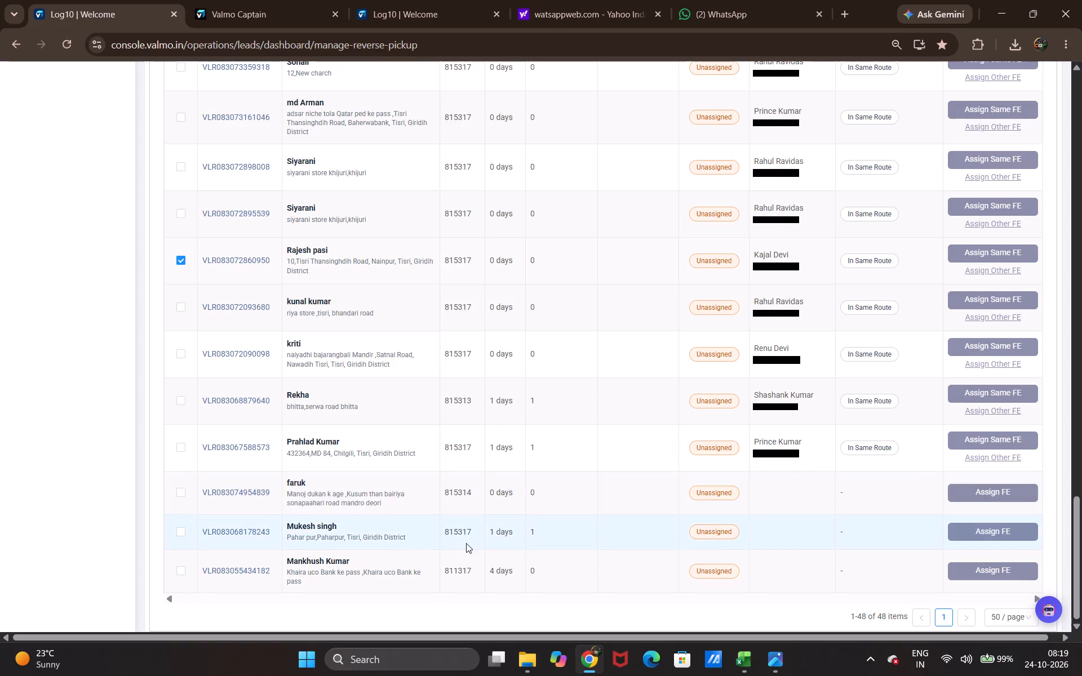
scroll(504, 484, up, 6)
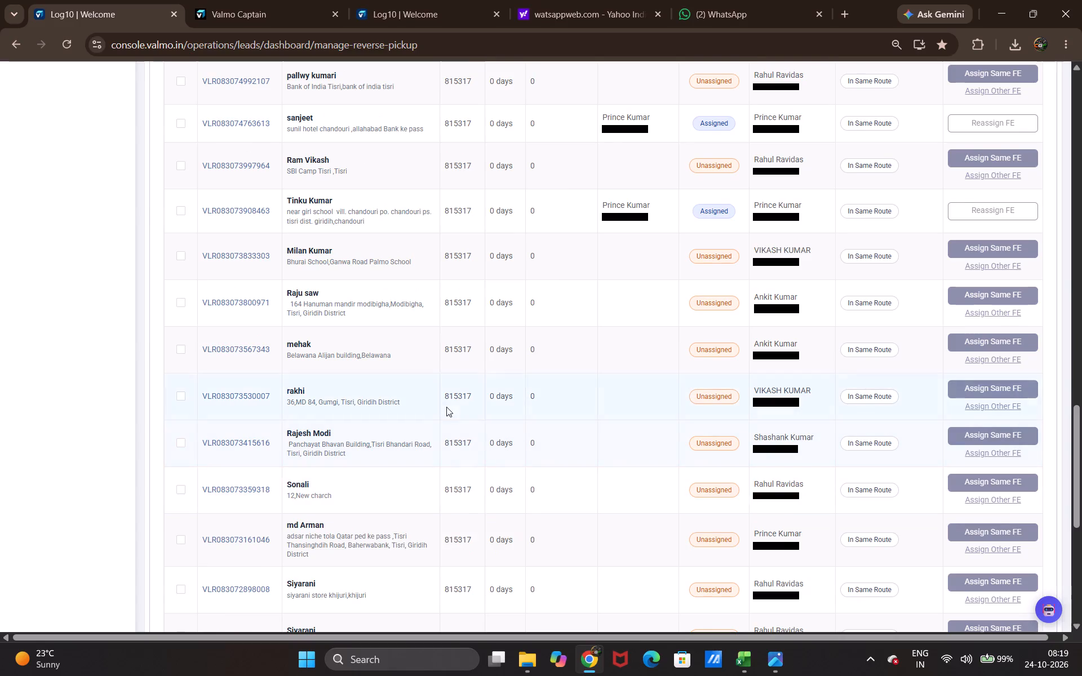
scroll(462, 424, up, 1)
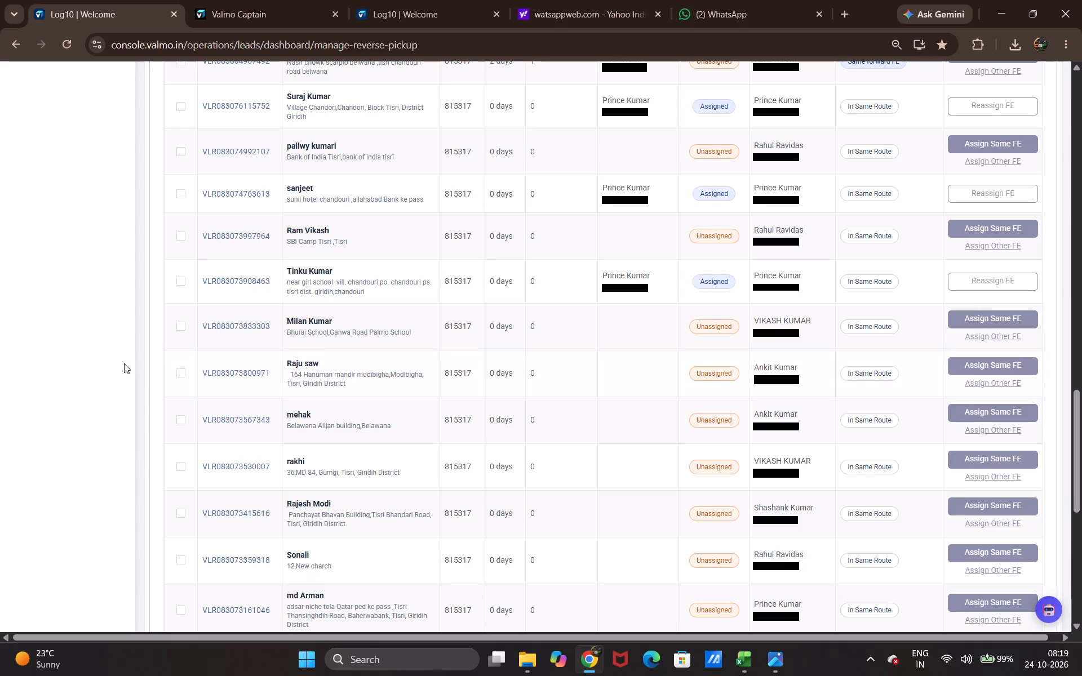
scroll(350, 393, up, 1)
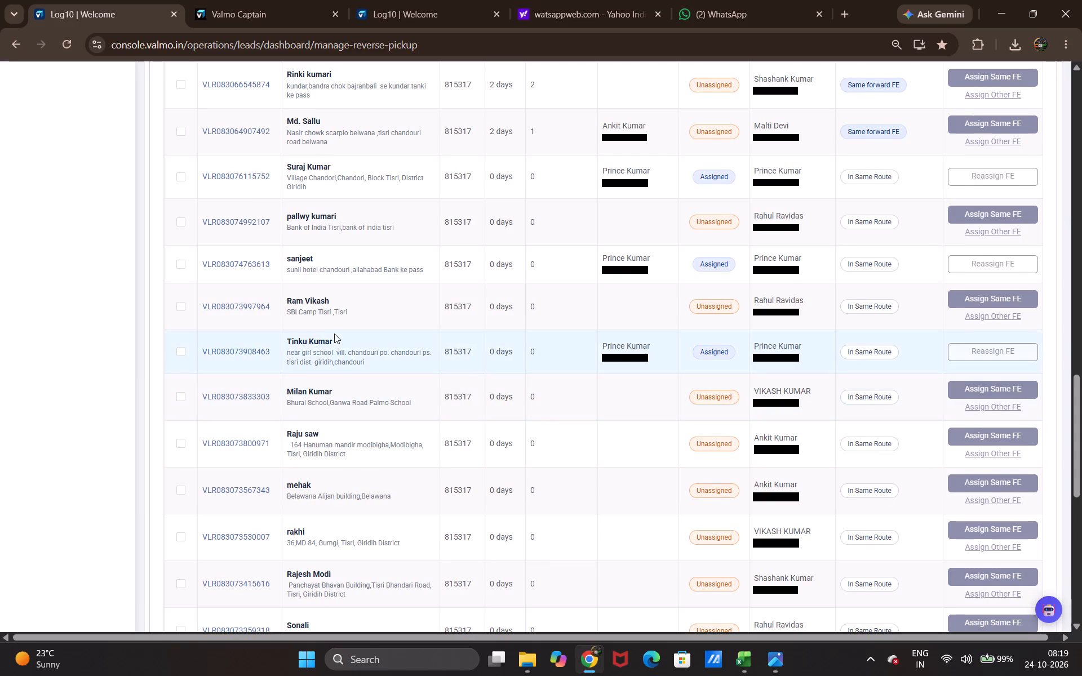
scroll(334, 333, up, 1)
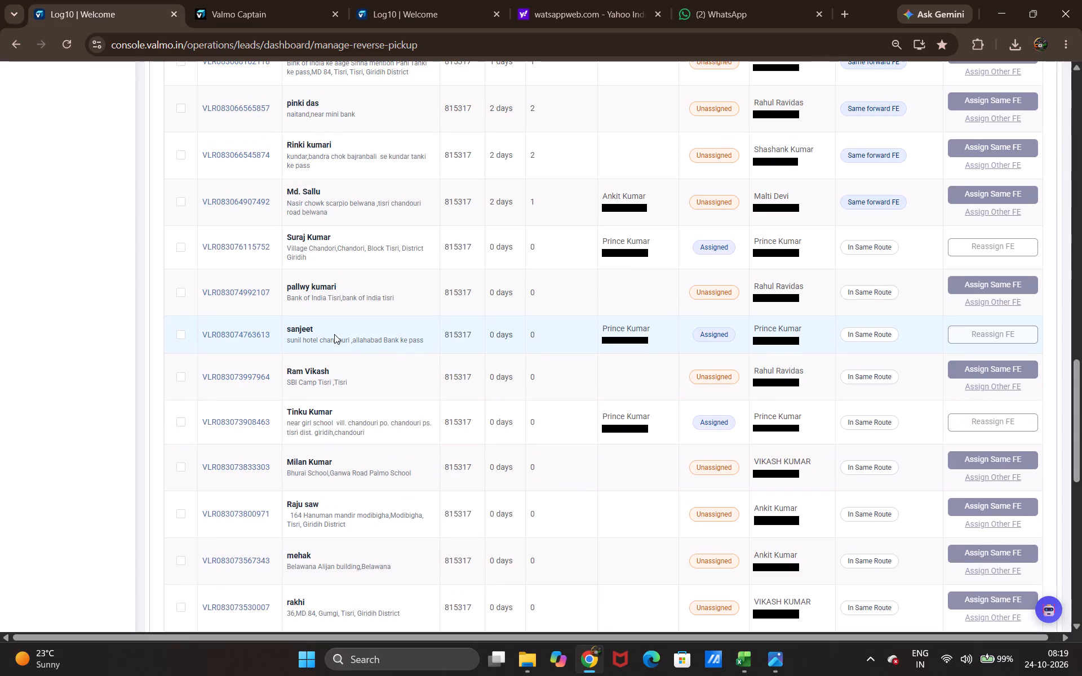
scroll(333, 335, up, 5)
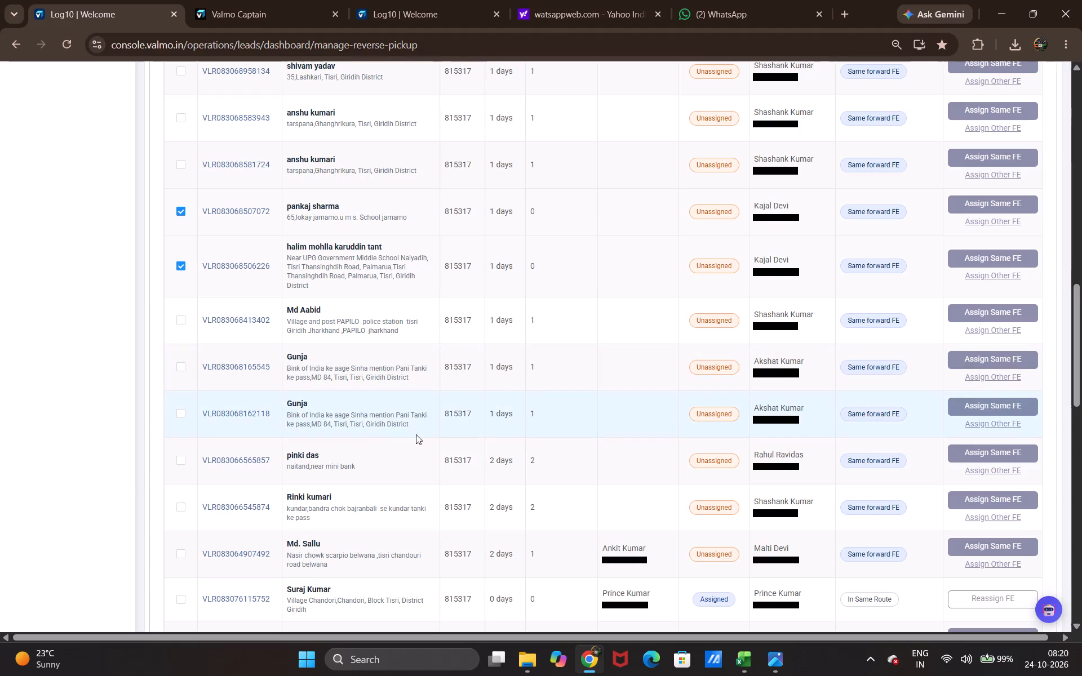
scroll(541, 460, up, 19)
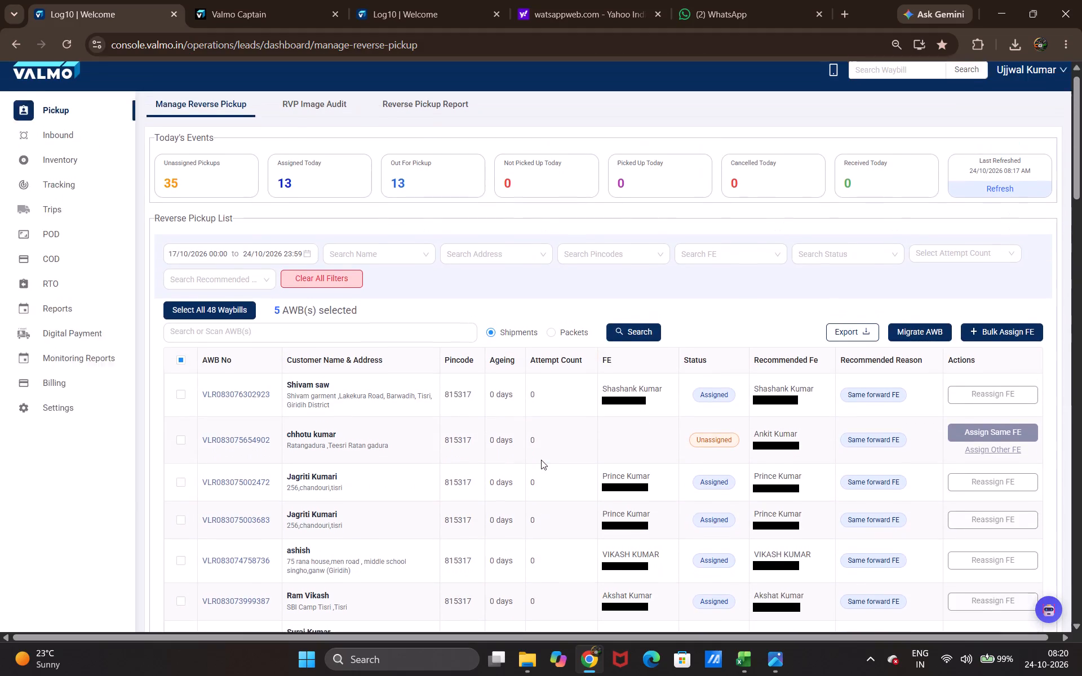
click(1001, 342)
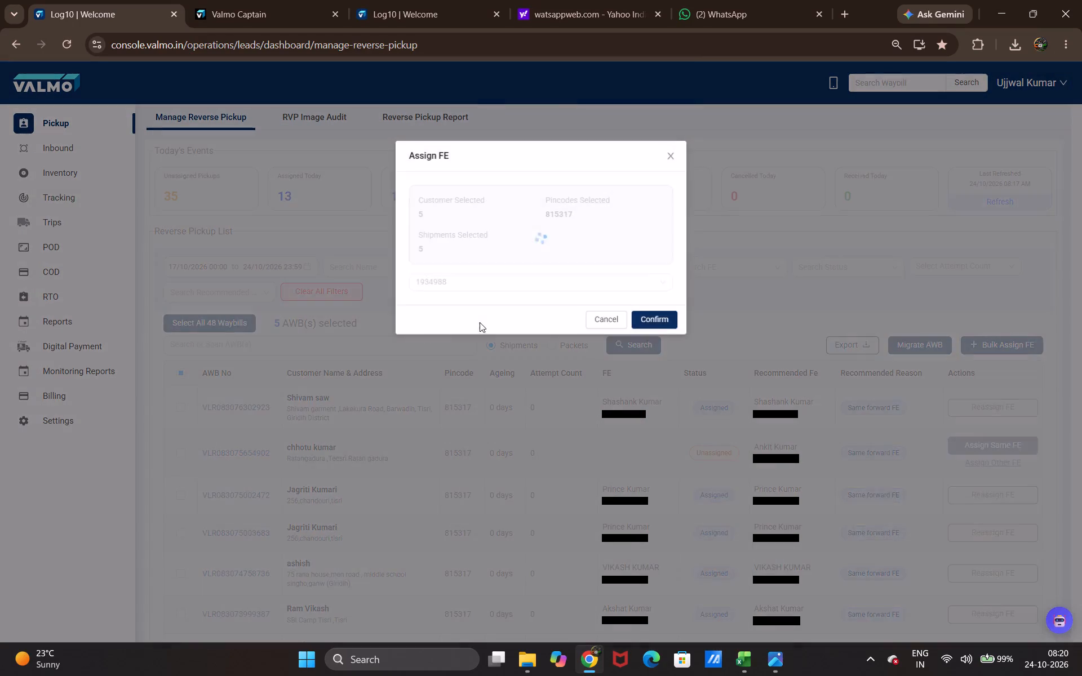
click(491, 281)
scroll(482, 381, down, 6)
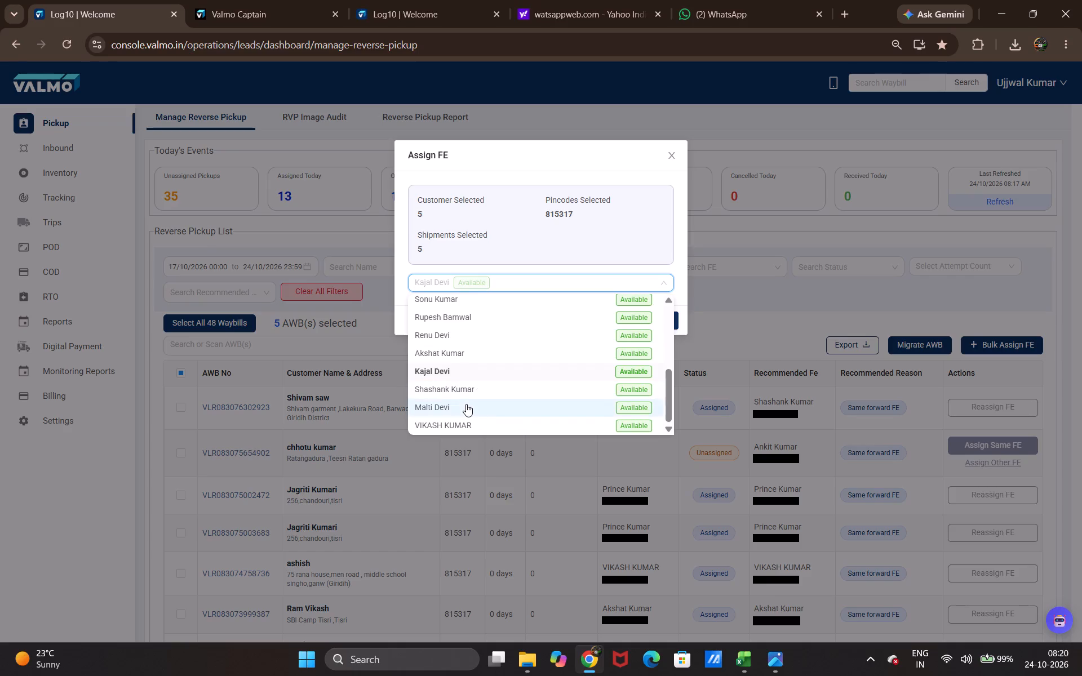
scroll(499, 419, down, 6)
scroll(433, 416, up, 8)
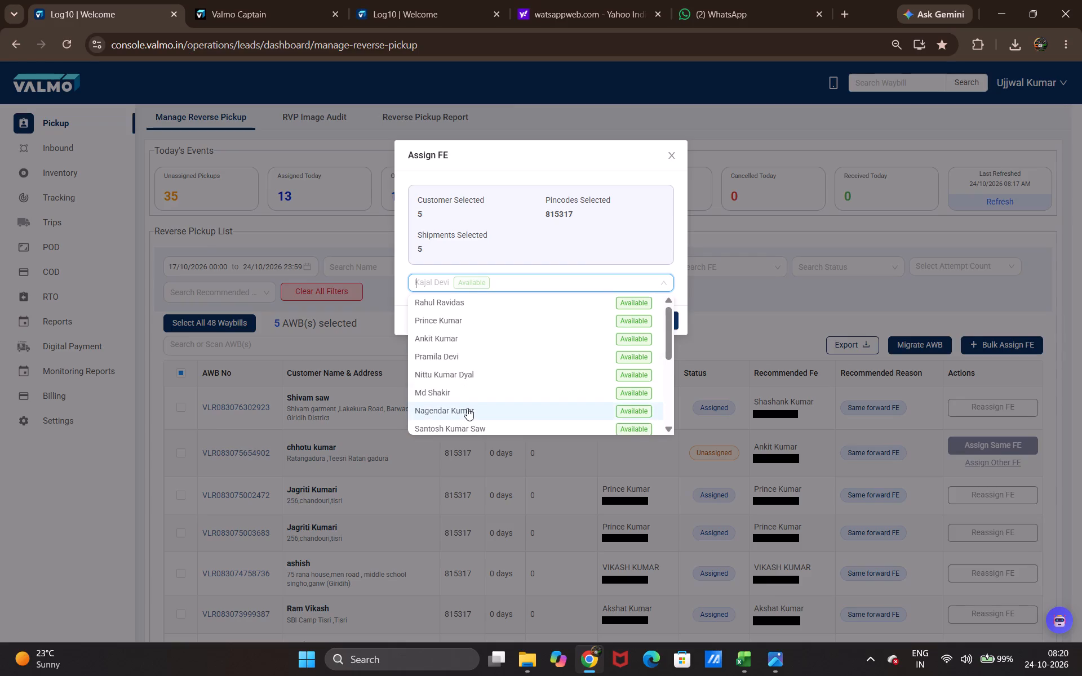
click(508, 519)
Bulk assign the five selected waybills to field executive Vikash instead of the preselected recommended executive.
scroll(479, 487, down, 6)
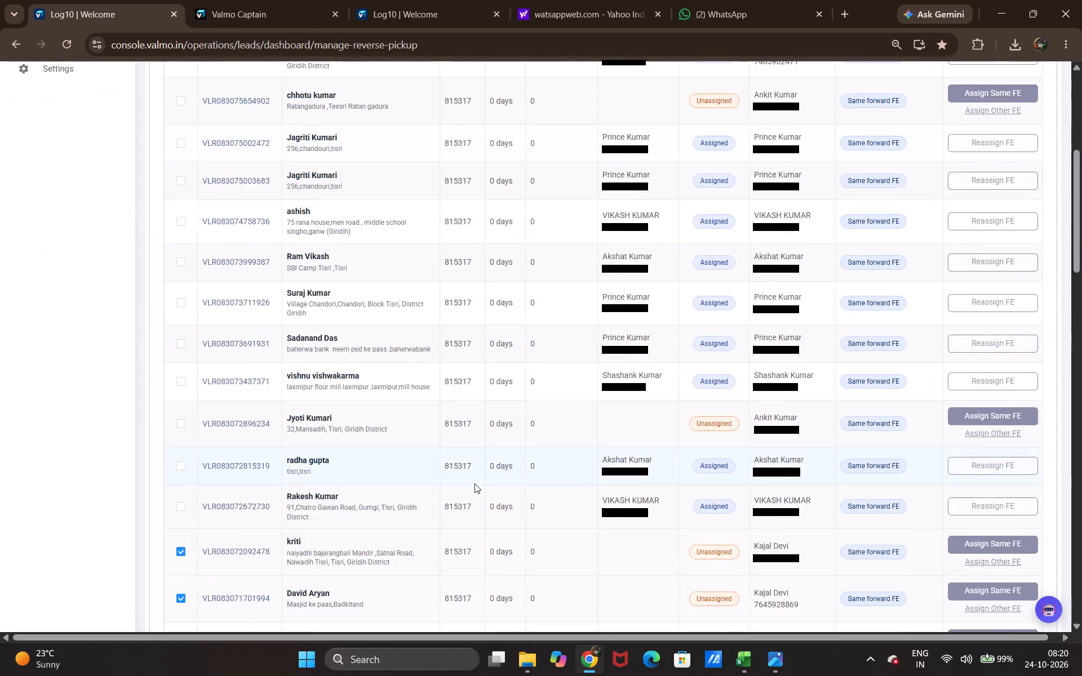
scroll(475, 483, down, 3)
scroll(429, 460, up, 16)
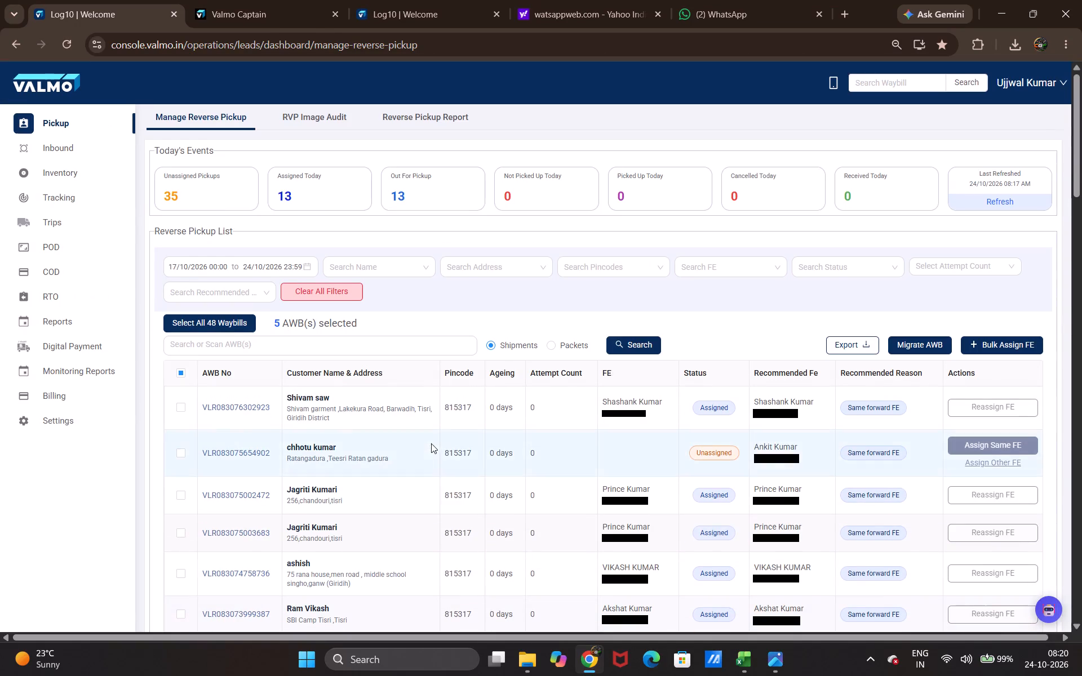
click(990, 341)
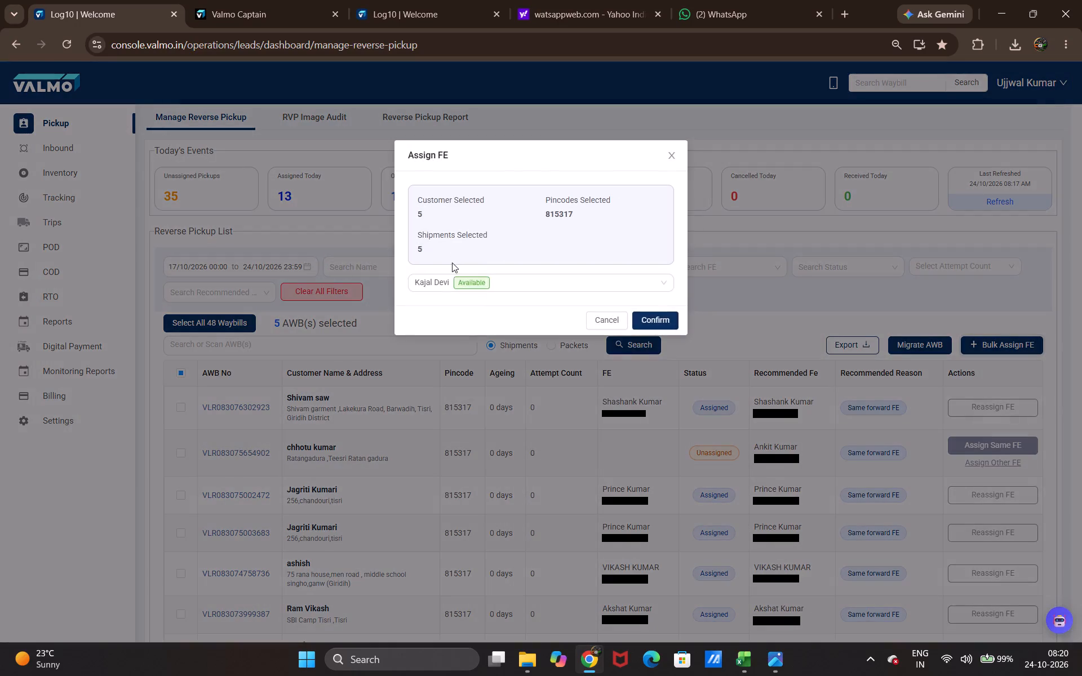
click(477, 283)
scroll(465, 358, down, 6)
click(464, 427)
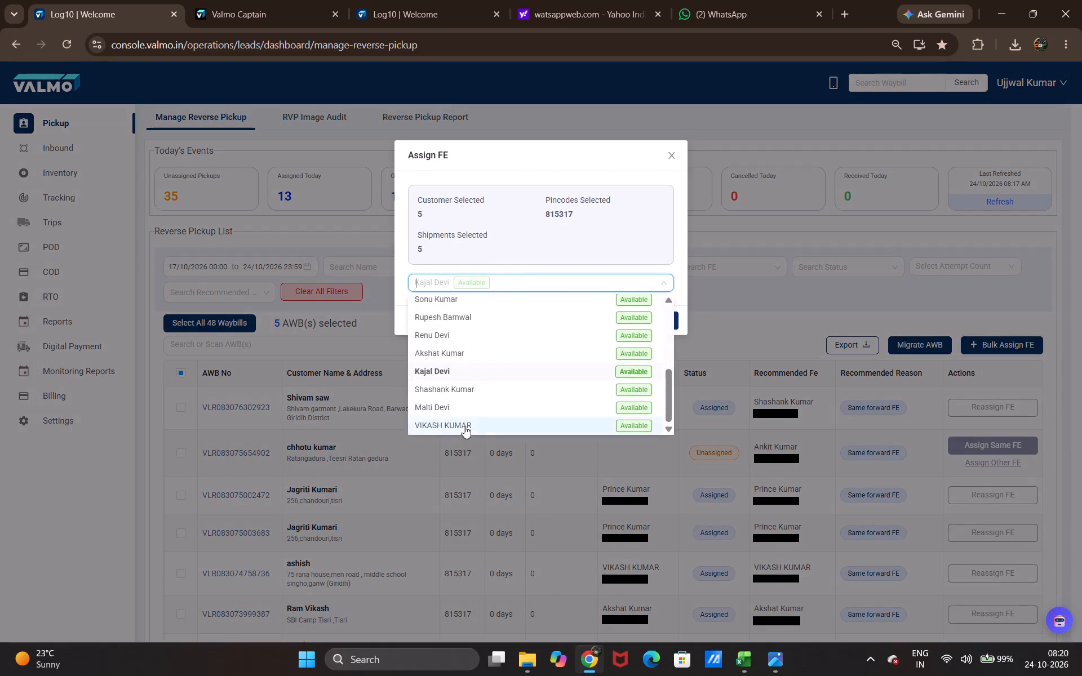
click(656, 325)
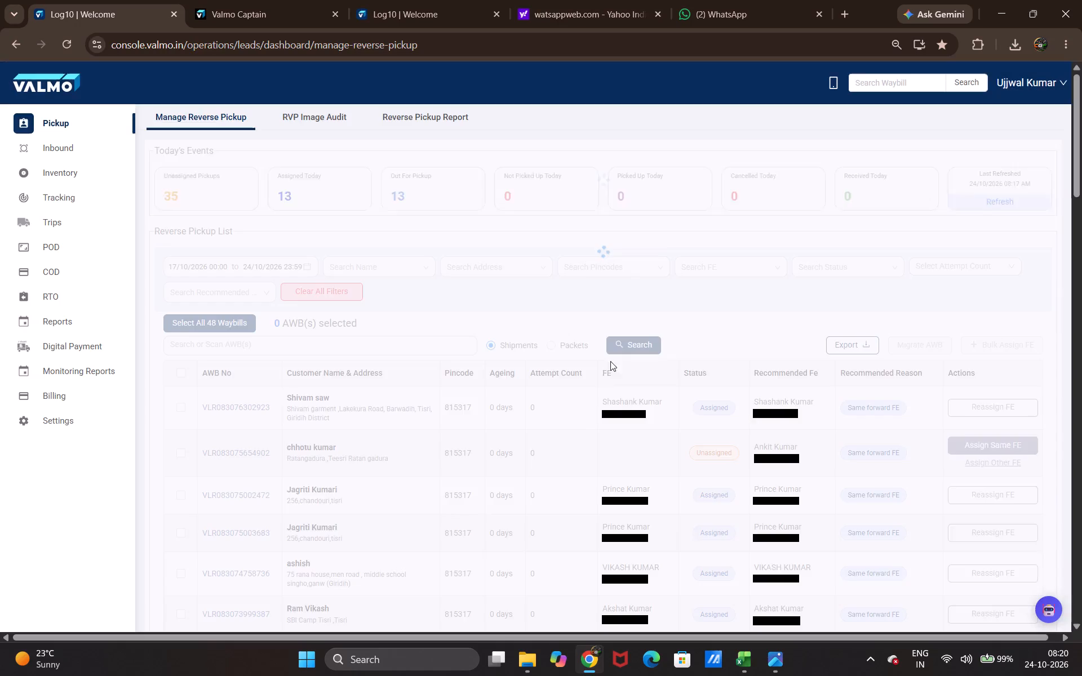
scroll(574, 419, down, 10)
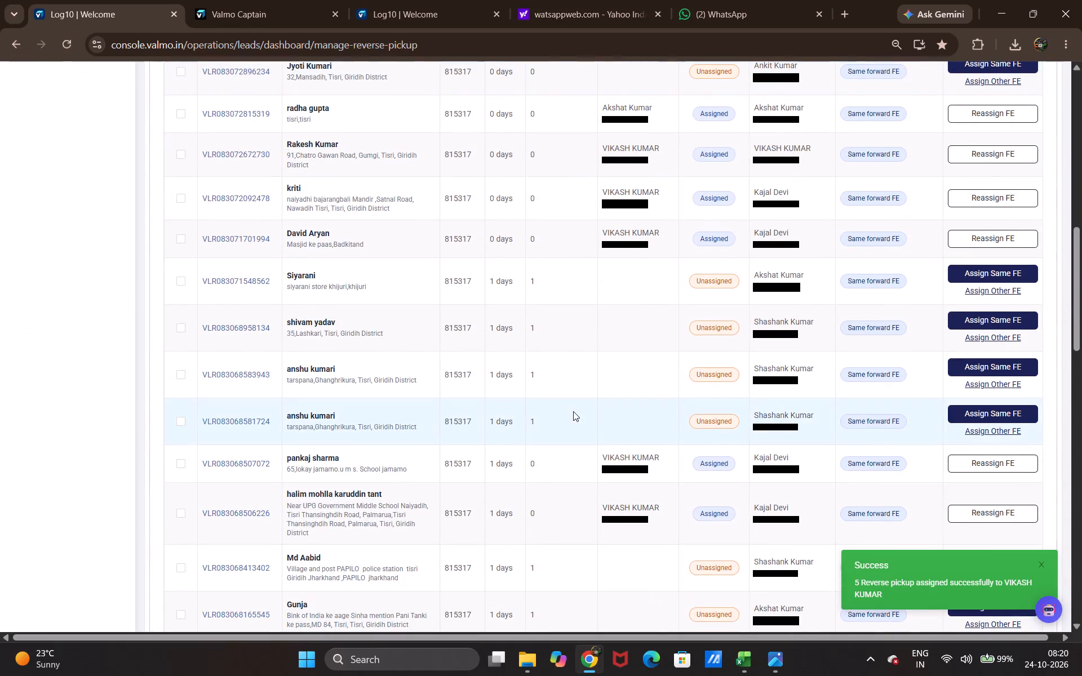
scroll(273, 375, up, 3)
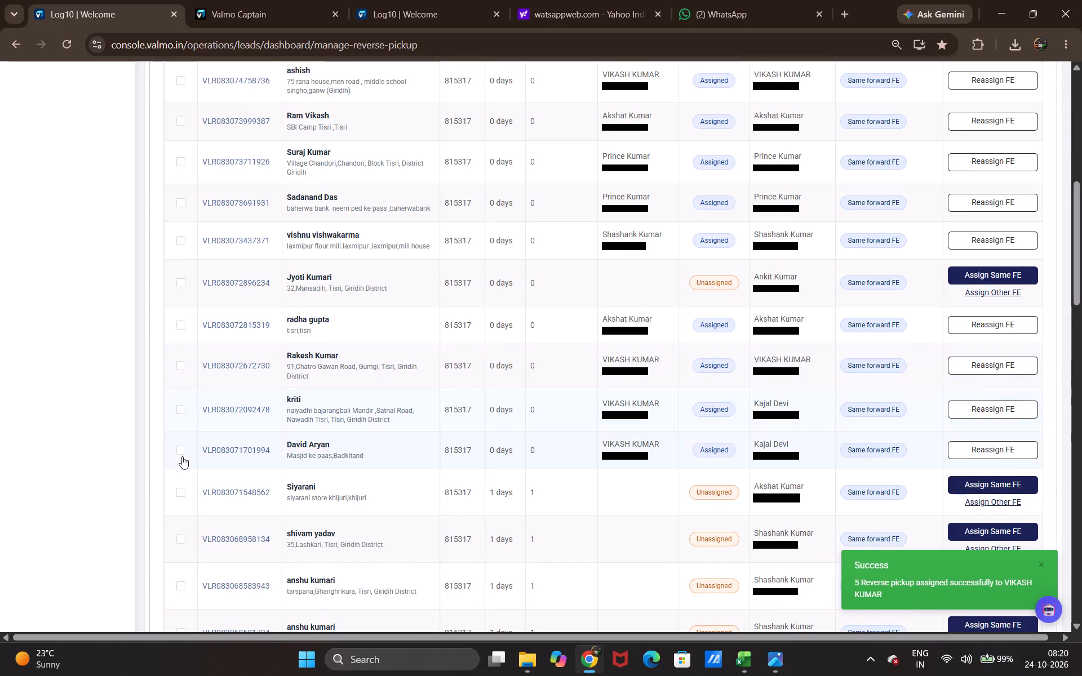
click(183, 448)
click(178, 407)
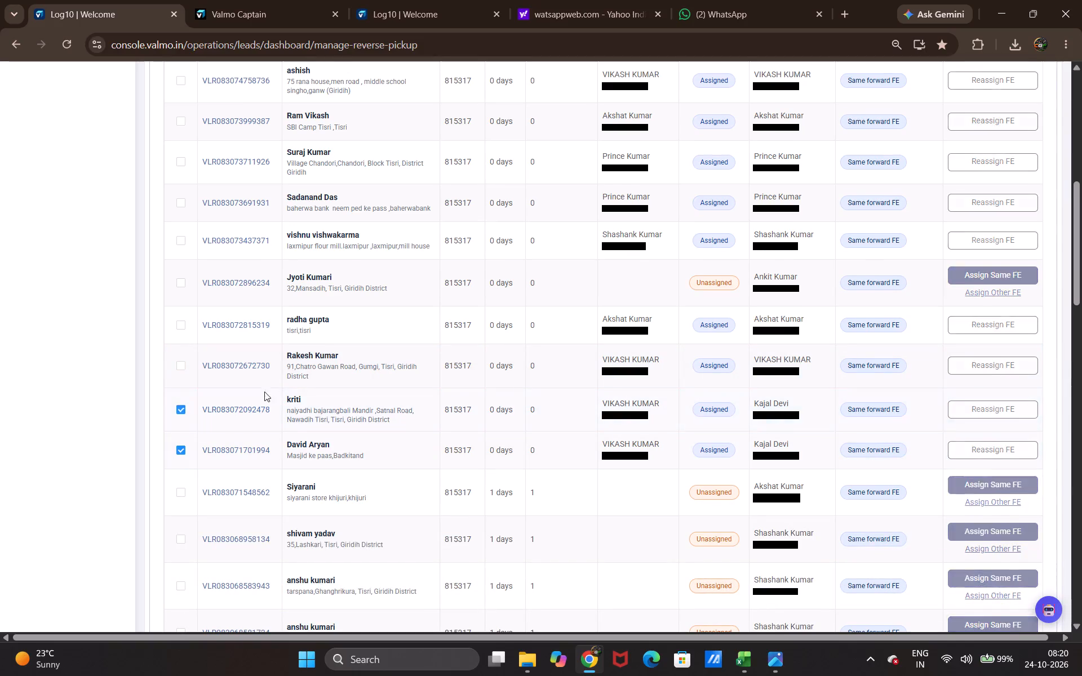
scroll(268, 386, up, 2)
scroll(700, 379, up, 2)
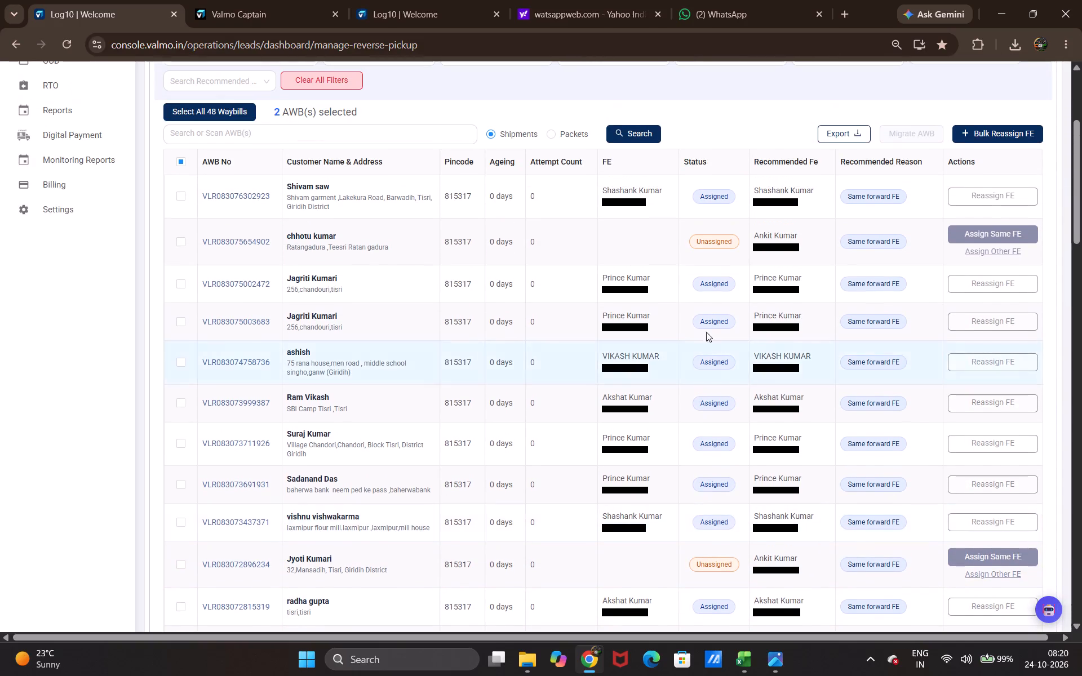
scroll(724, 255, down, 10)
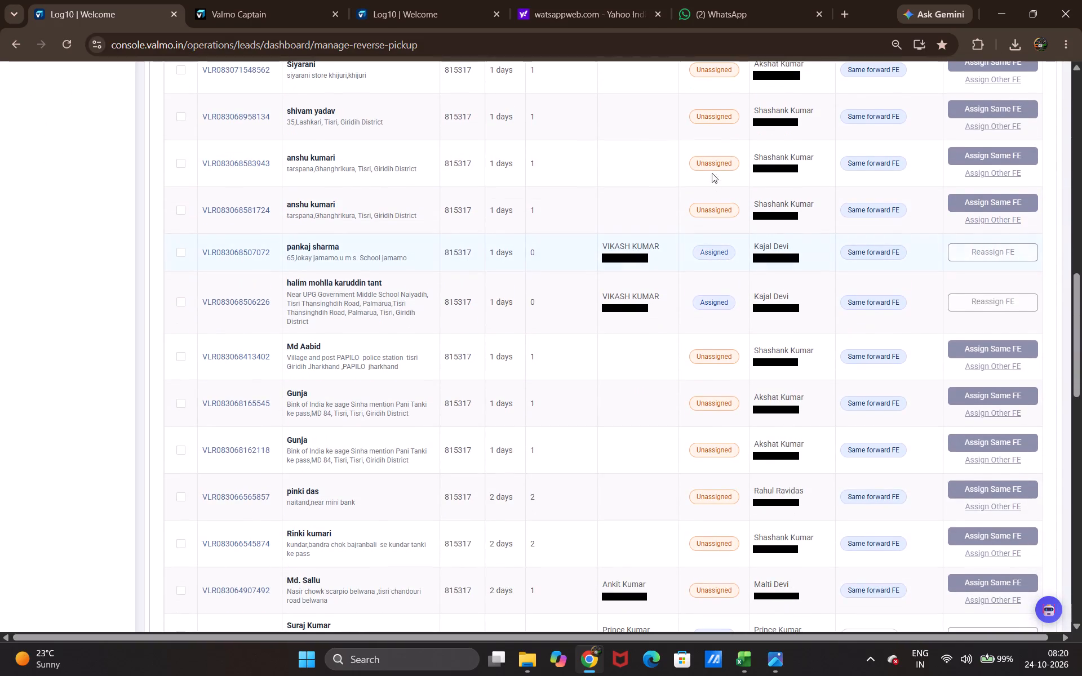
click(184, 252)
click(184, 301)
scroll(692, 341, down, 2)
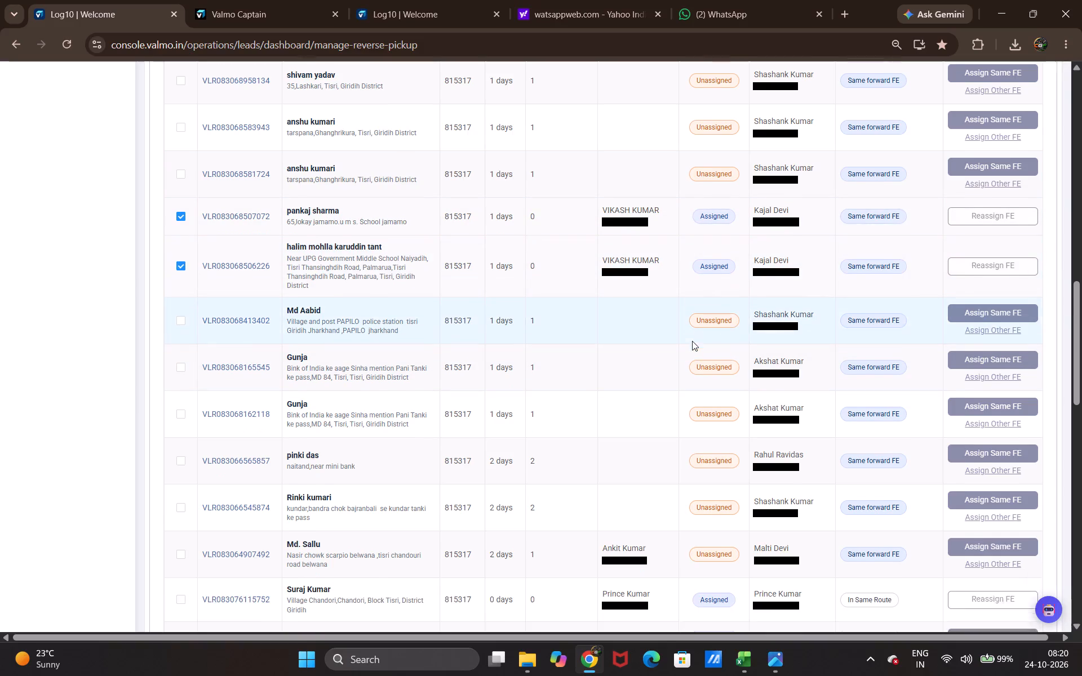
scroll(726, 336, down, 3)
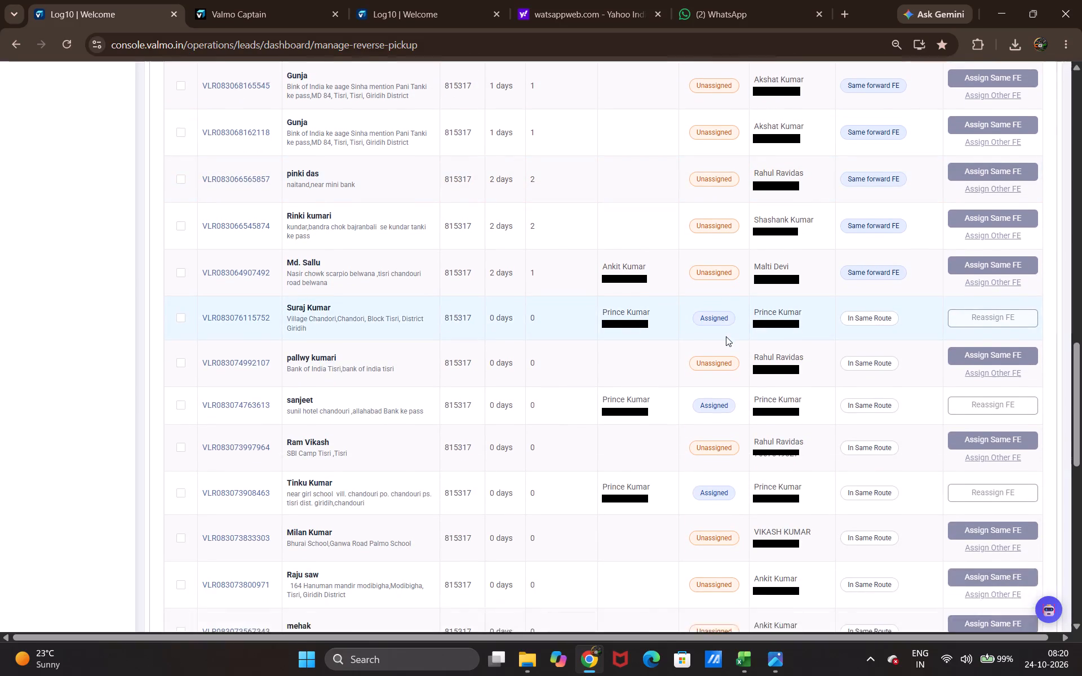
scroll(760, 447, down, 5)
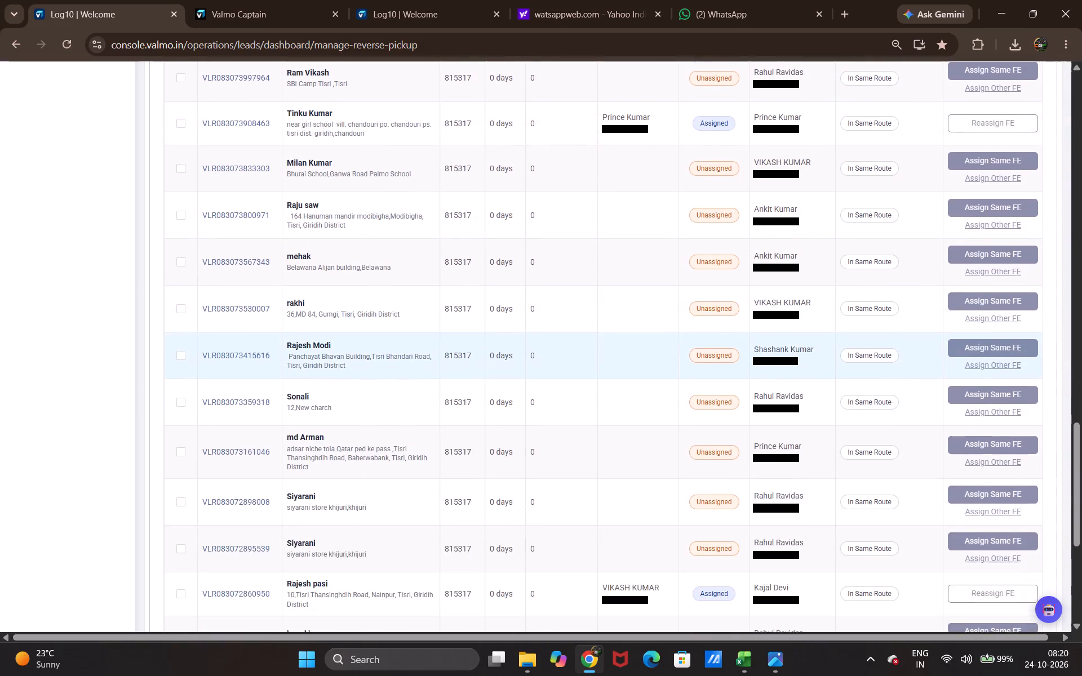
scroll(769, 462, down, 3)
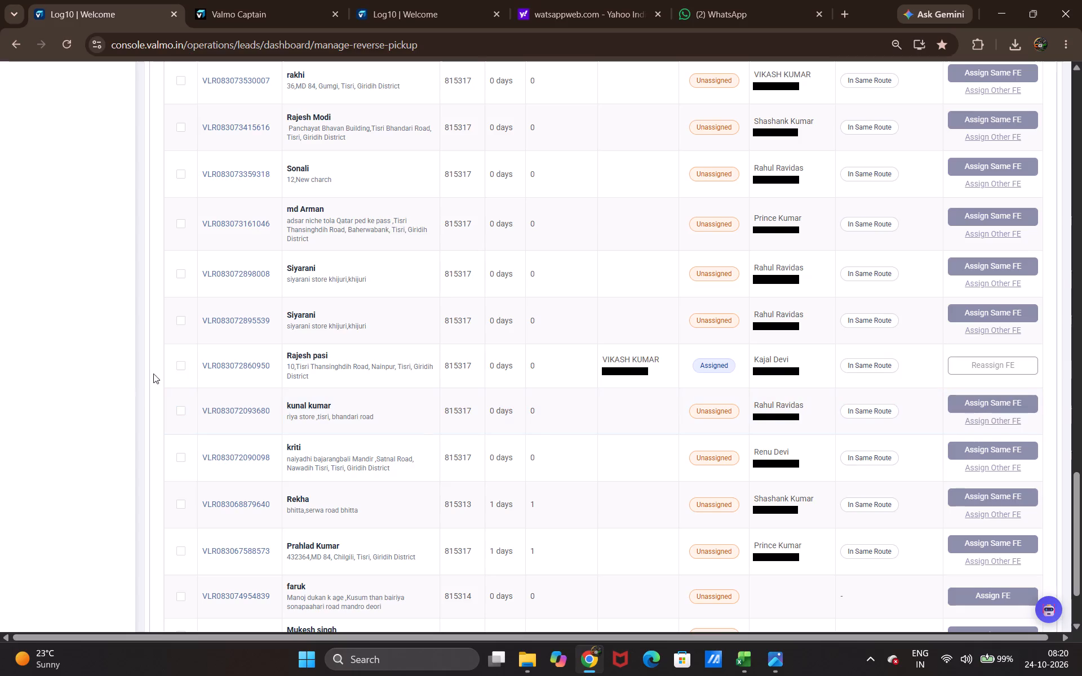
click(179, 367)
Bulk reassign the five selected waybills to field executive Renu.
scroll(623, 446, down, 2)
scroll(706, 461, down, 2)
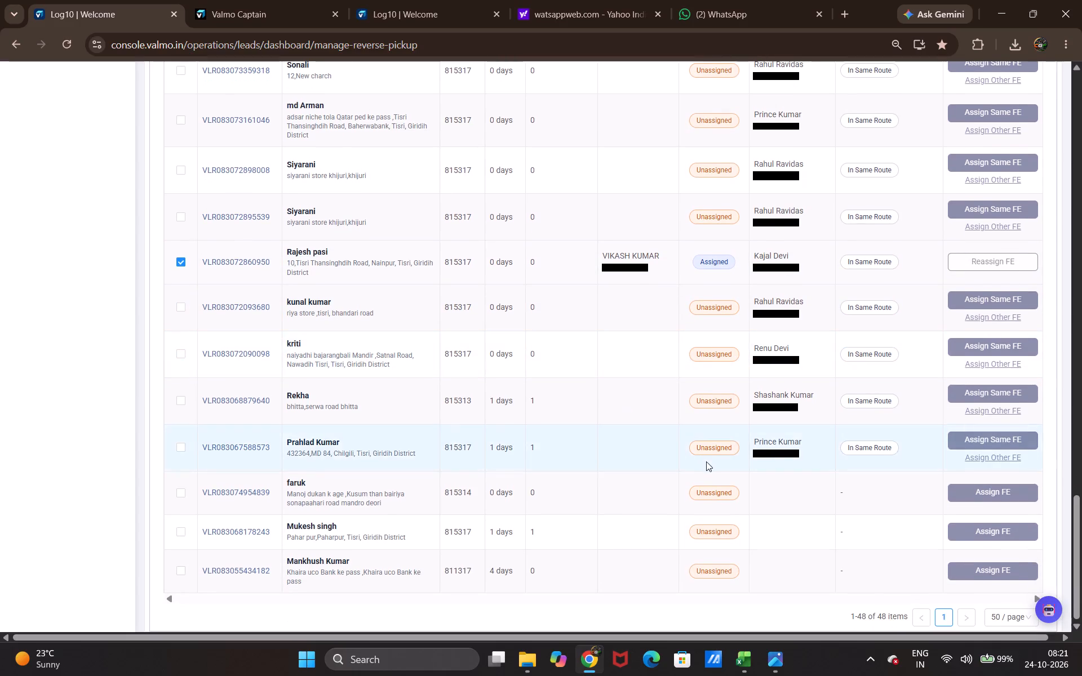
scroll(706, 461, down, 1)
scroll(707, 461, up, 19)
scroll(710, 450, up, 10)
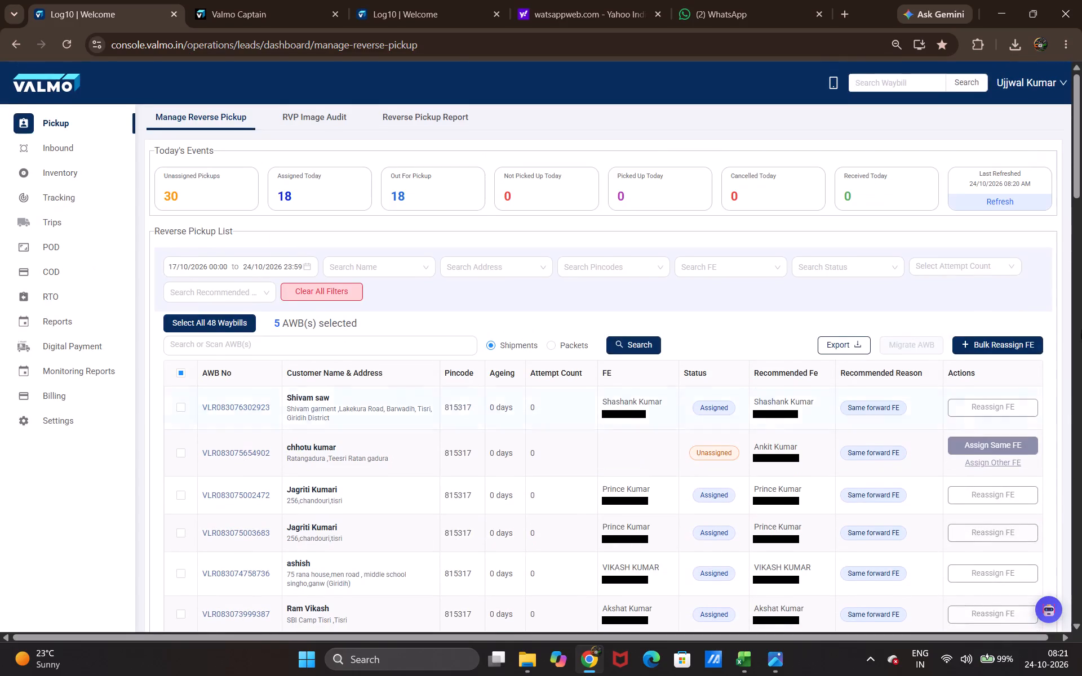
click(970, 344)
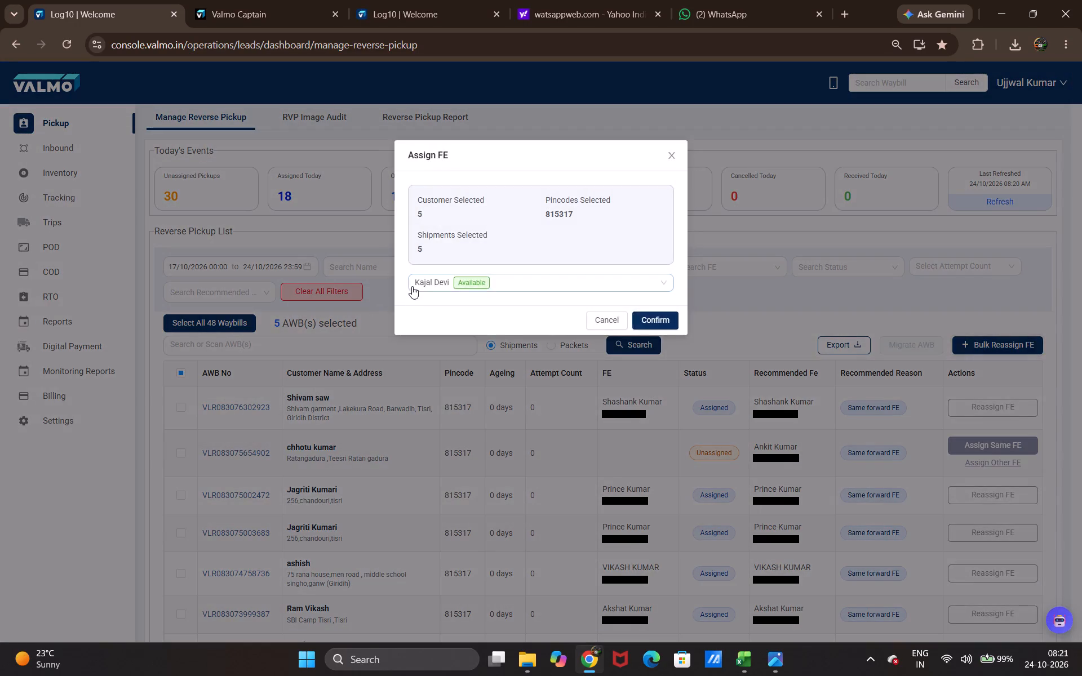
click(412, 286)
scroll(443, 348, down, 9)
click(446, 337)
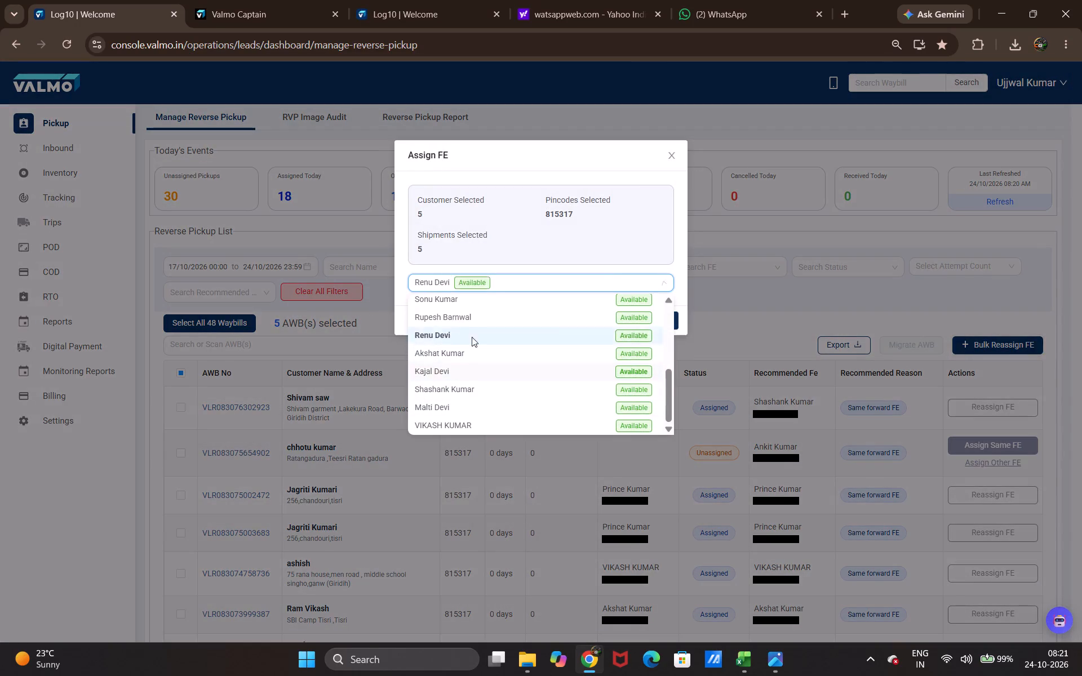
click(651, 319)
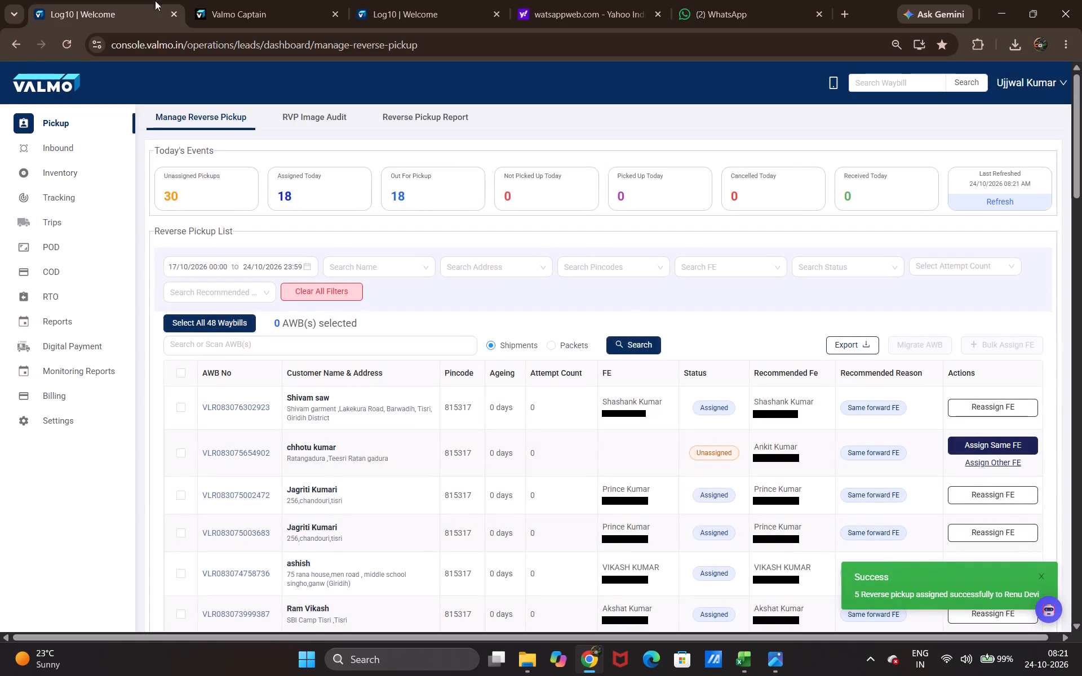
In the third browser tab, load the LM Hub Visibility monitoring reports and examine the FE-level performance and COD collected data.
click(393, 5)
click(94, 368)
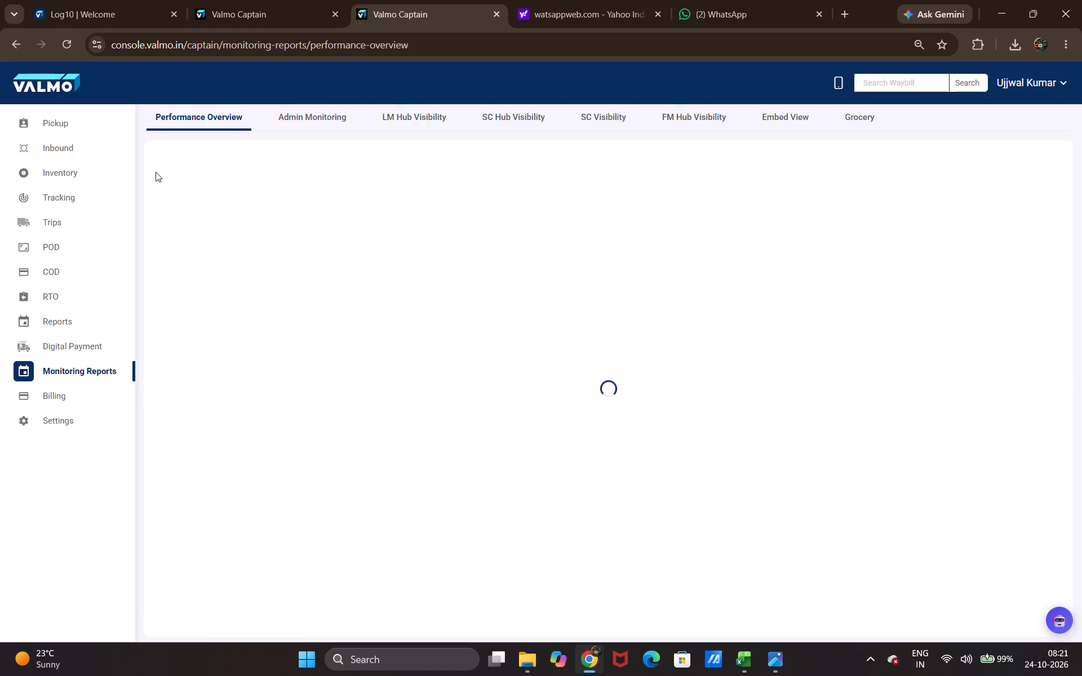
click(411, 113)
click(618, 394)
scroll(618, 394, down, 4)
click(614, 380)
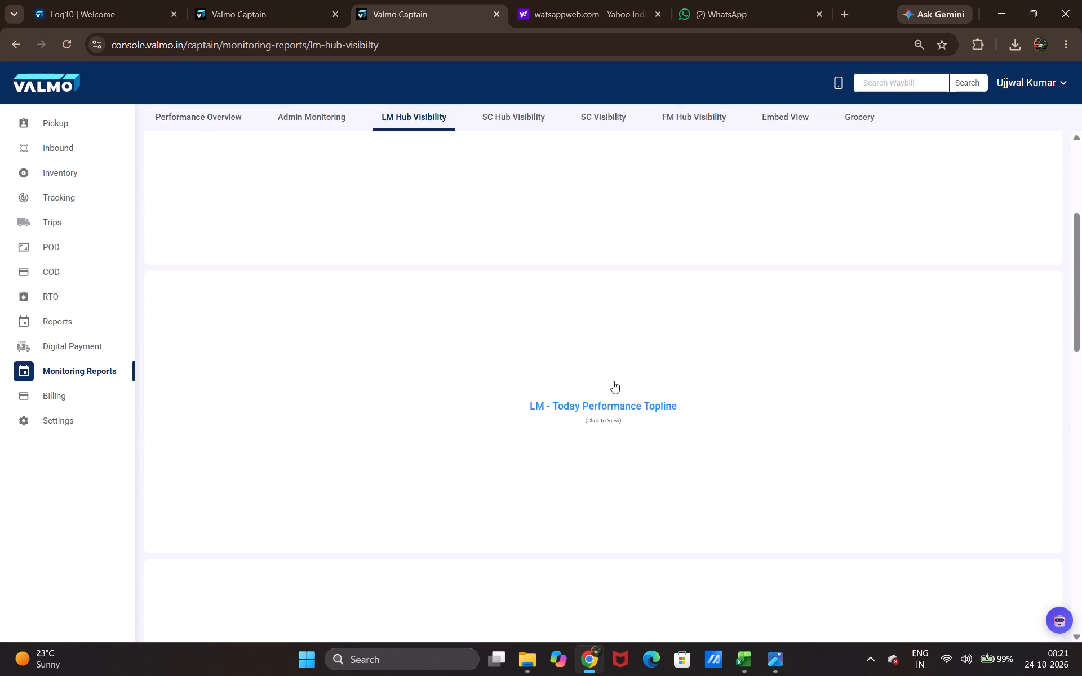
scroll(614, 380, down, 6)
click(606, 319)
click(393, 486)
click(664, 483)
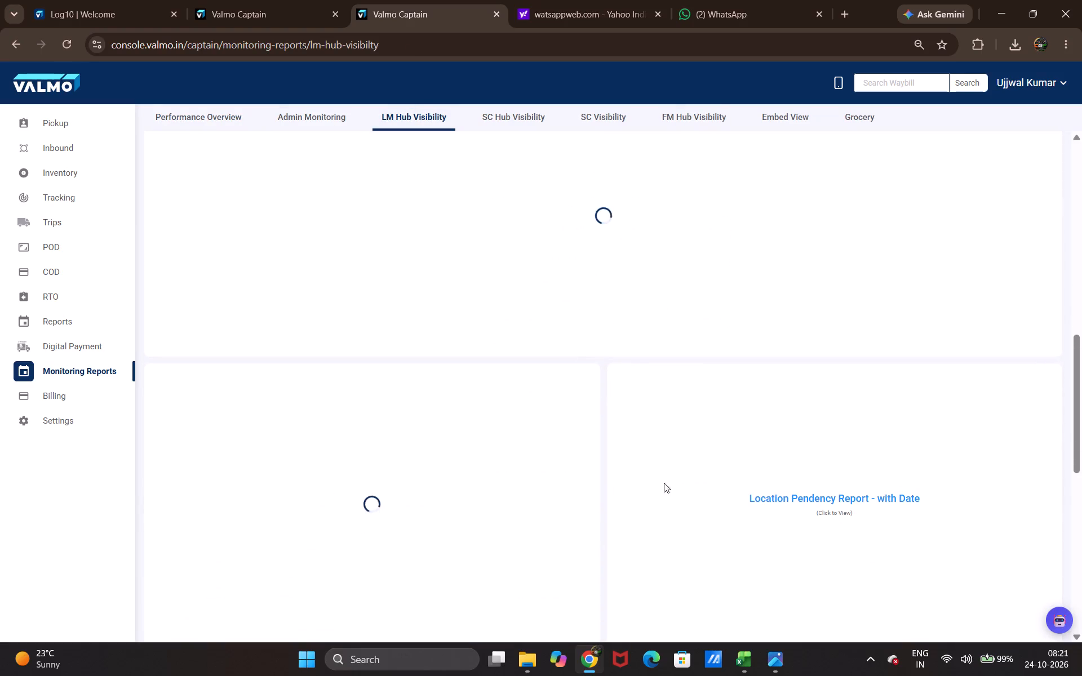
scroll(655, 486, up, 2)
scroll(655, 486, down, 3)
scroll(655, 486, up, 7)
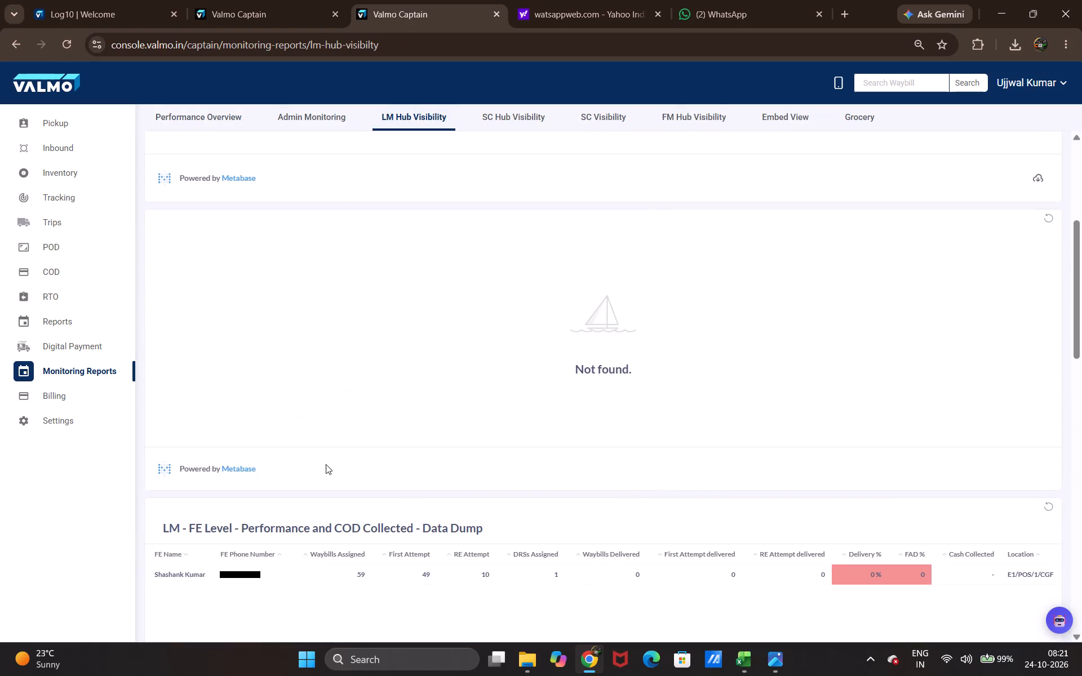
scroll(322, 466, down, 2)
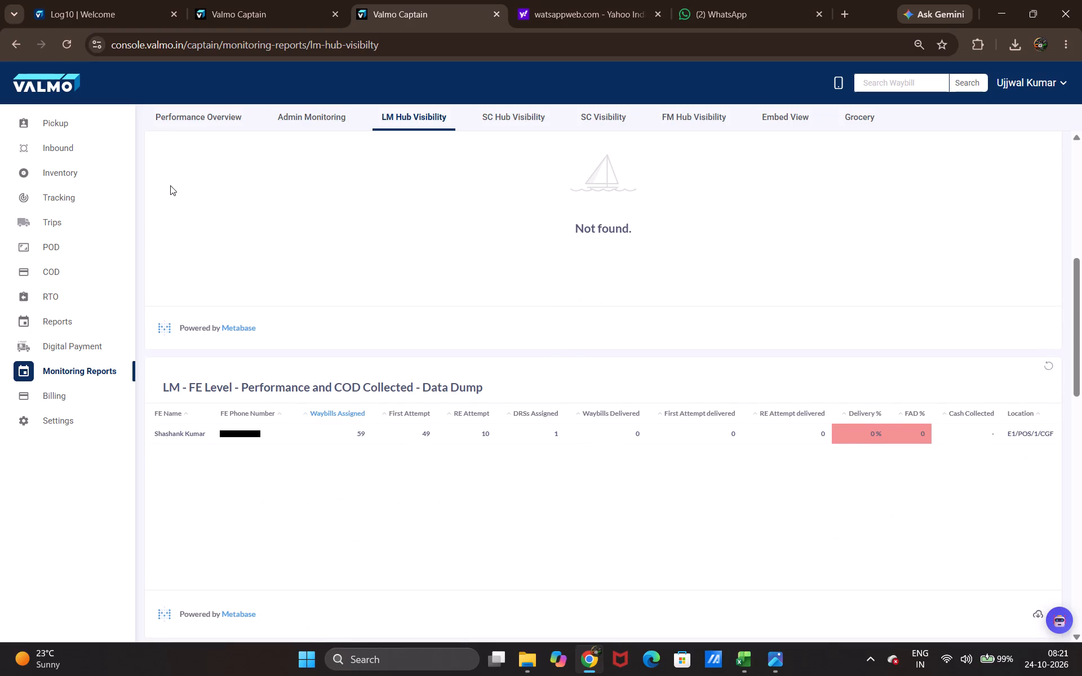
Open the Manage Reverse Pickup list in this tab and view its first entries.
click(69, 123)
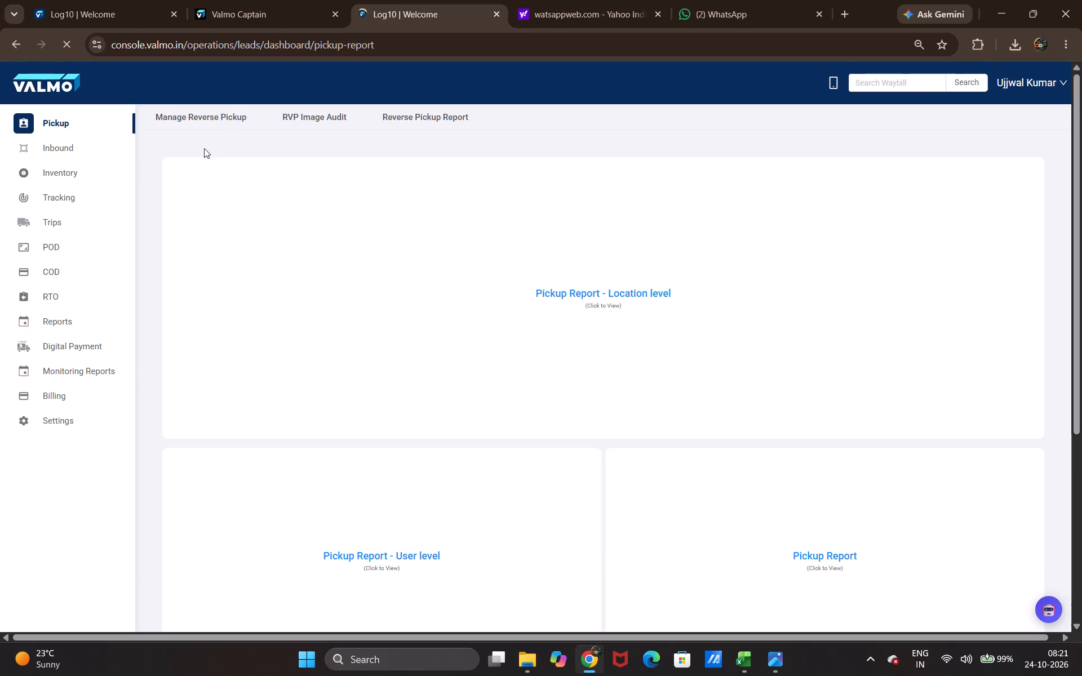
click(212, 118)
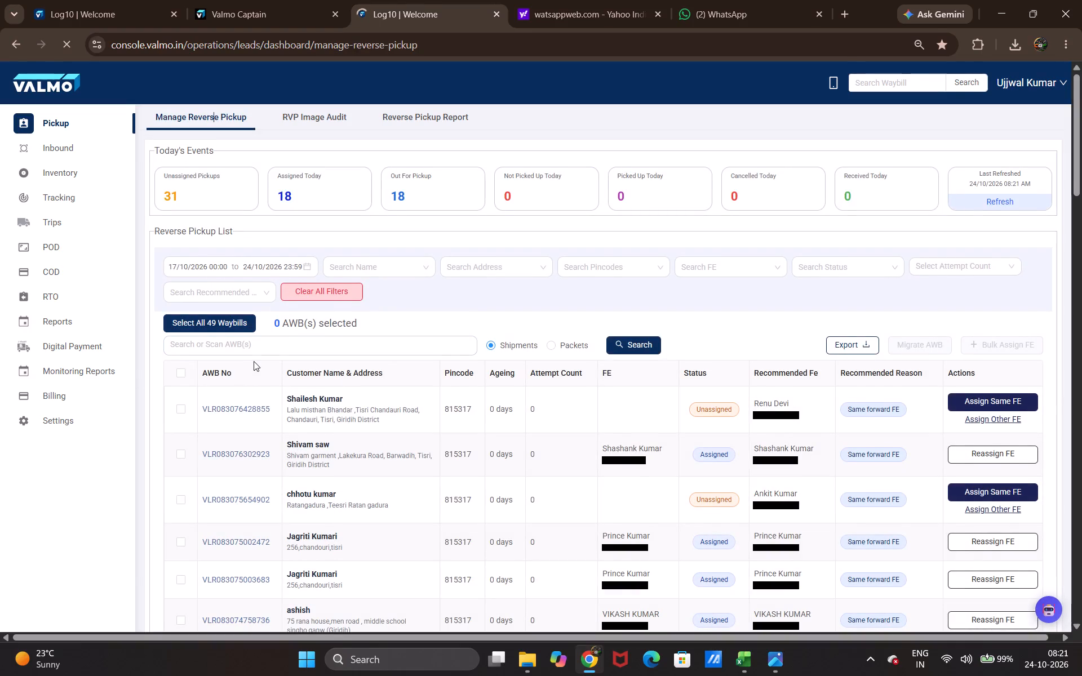
scroll(254, 361, down, 1)
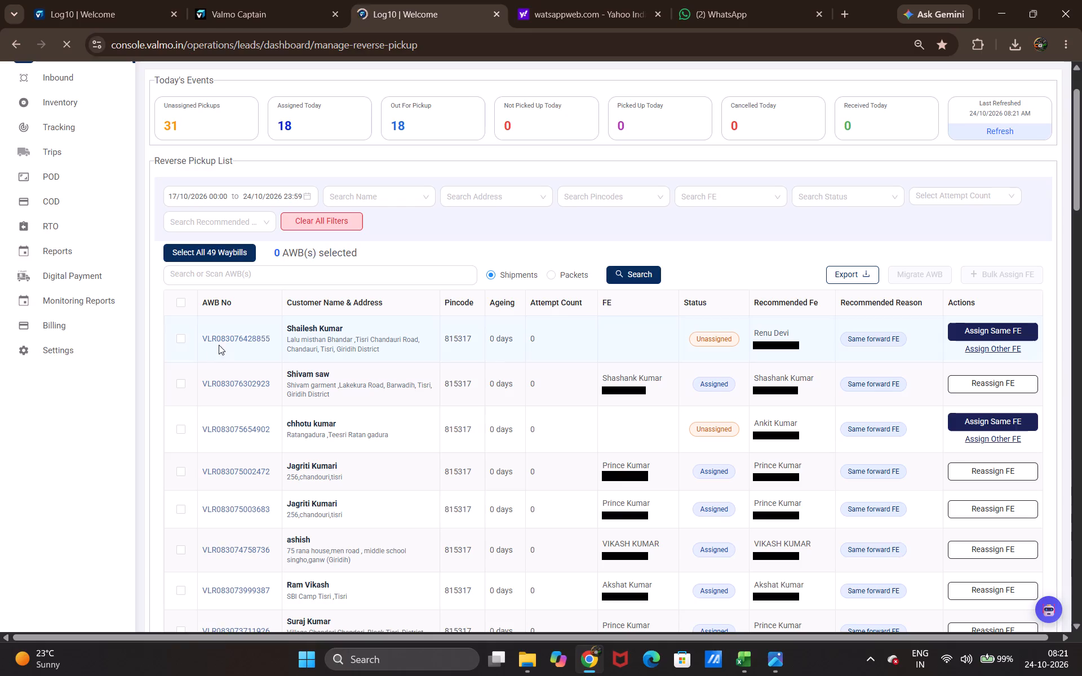
click(975, 348)
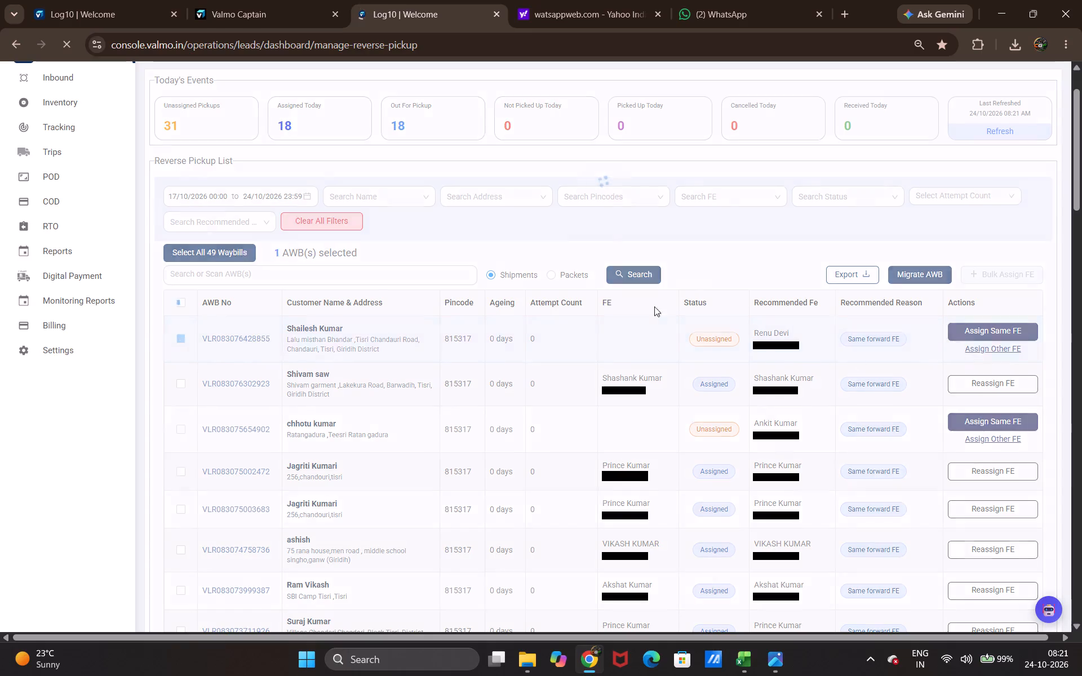
click(534, 281)
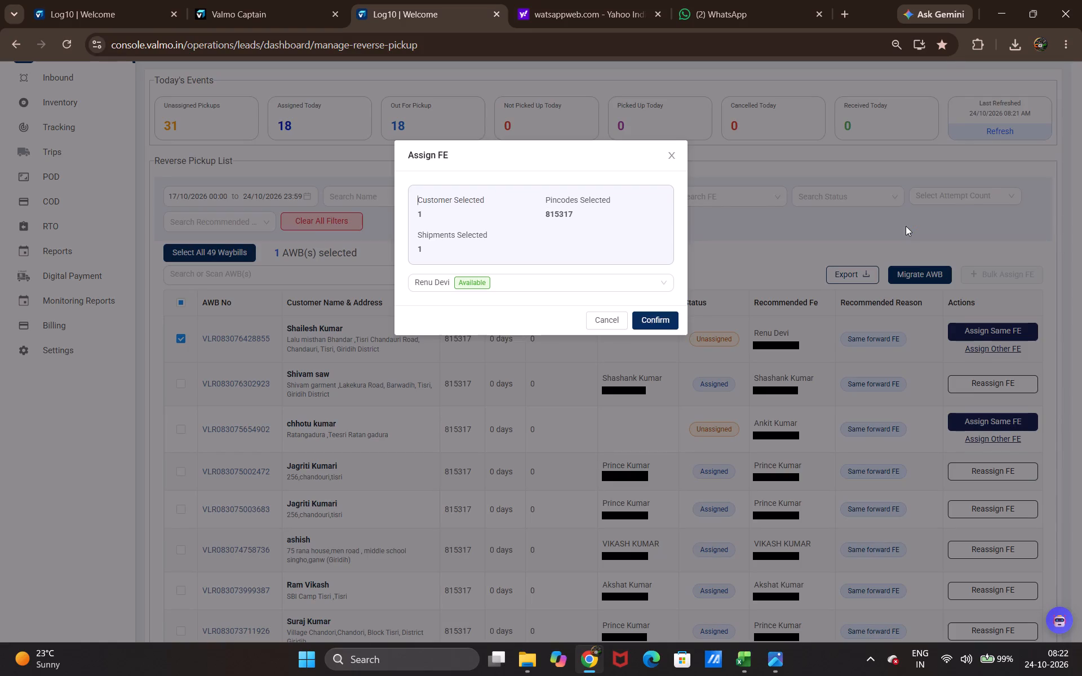
click(424, 277)
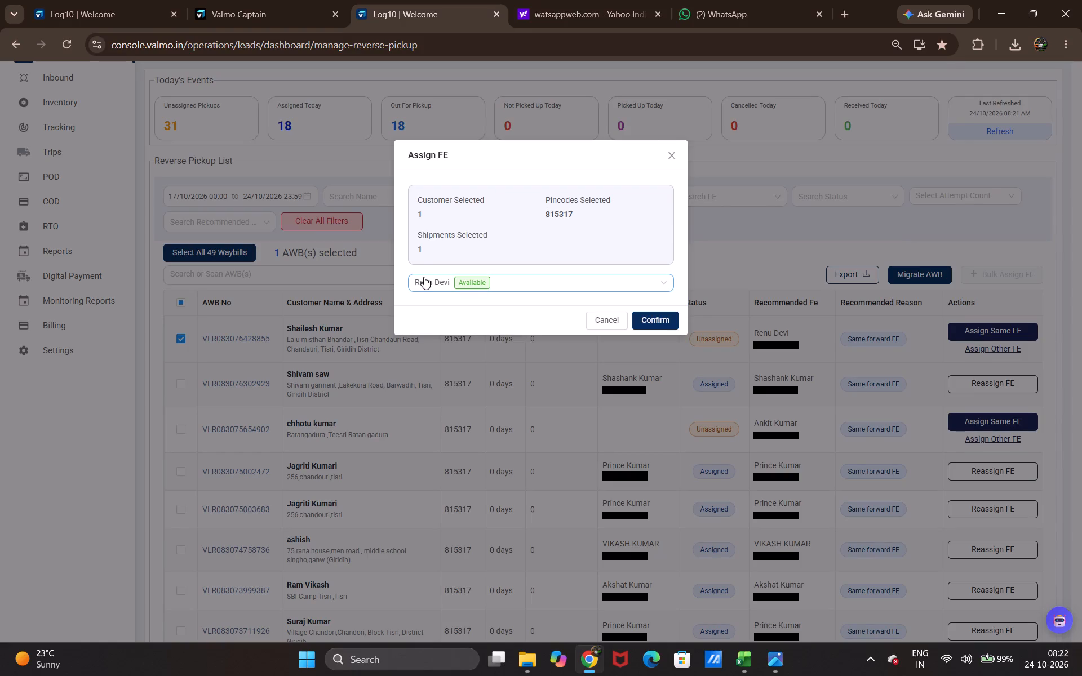
scroll(468, 389, down, 6)
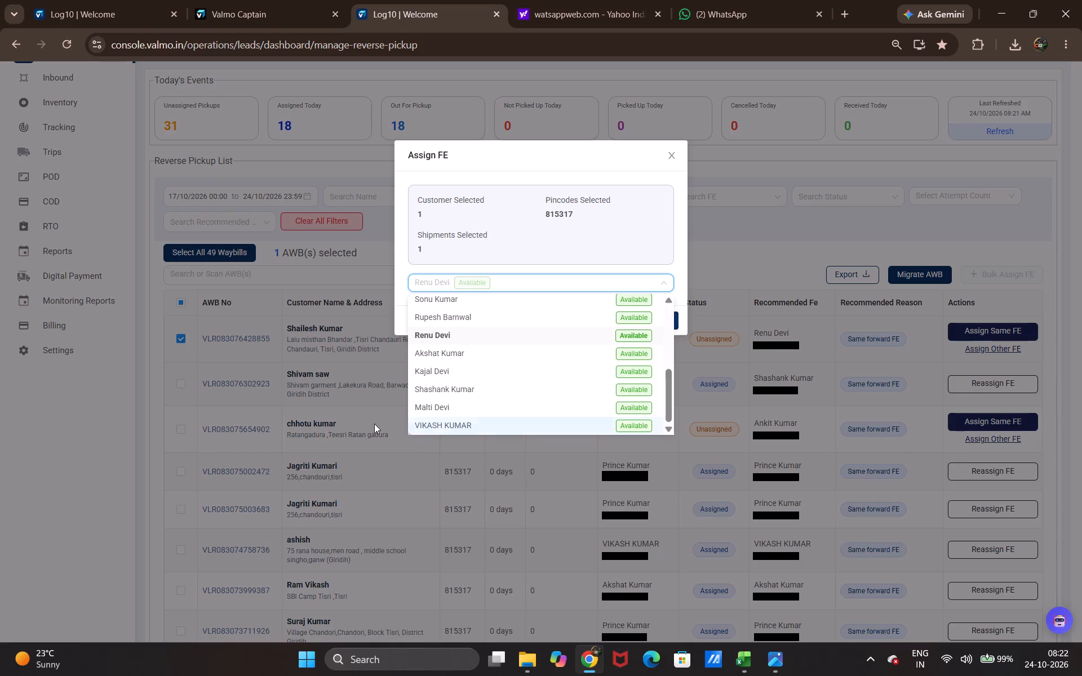
scroll(403, 404, down, 5)
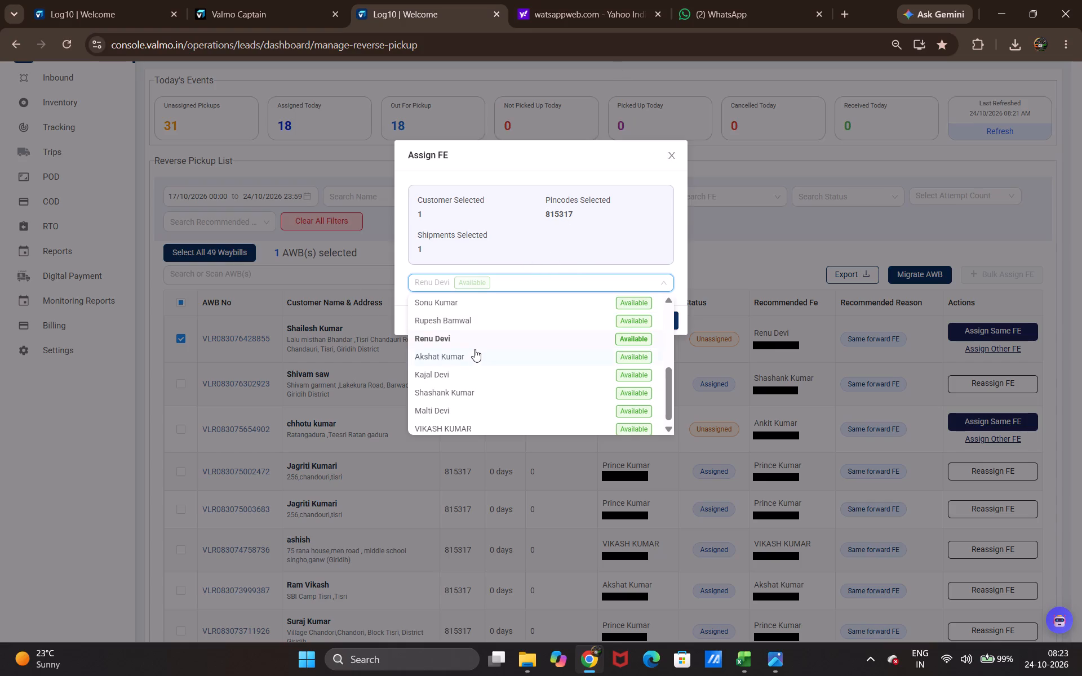
scroll(461, 382, down, 4)
scroll(461, 382, up, 6)
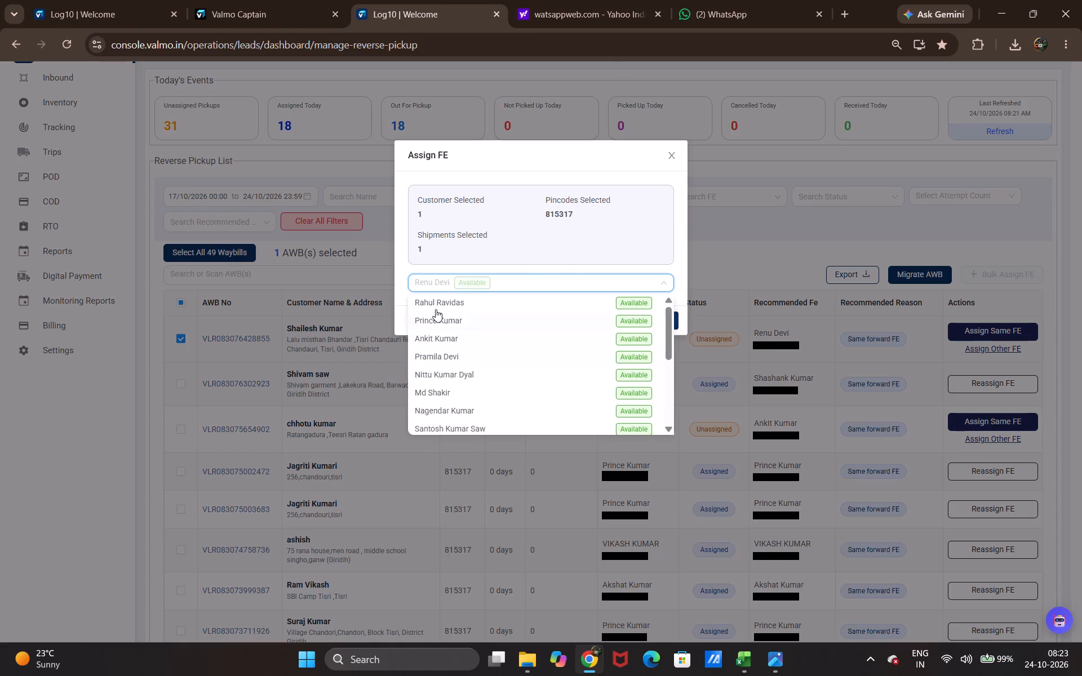
click(458, 319)
click(653, 319)
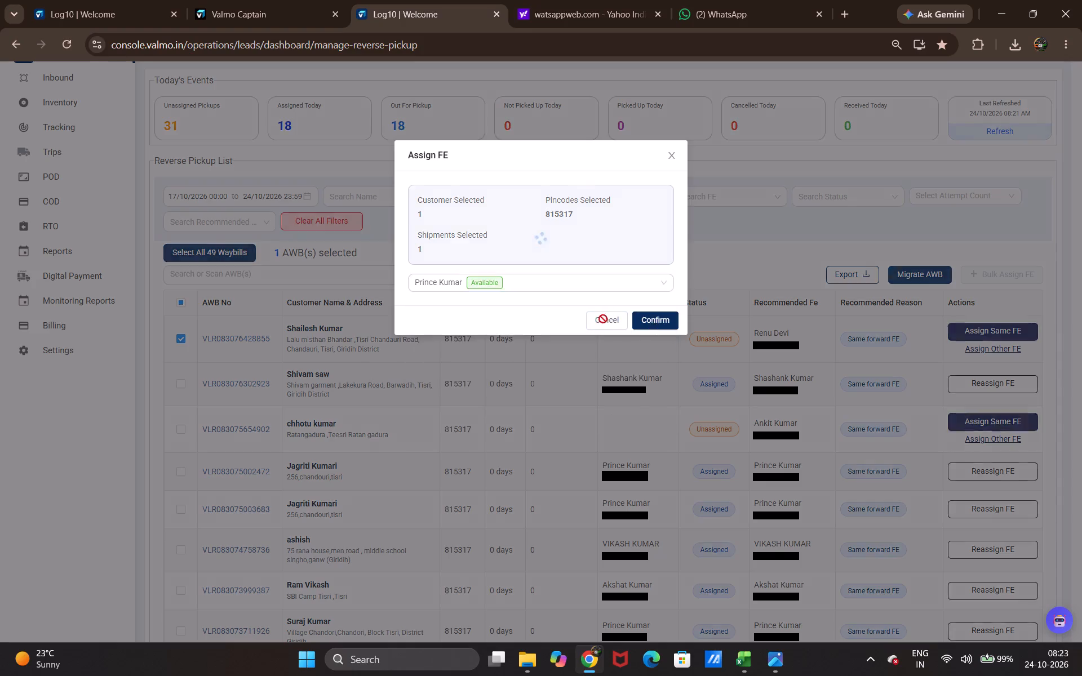
scroll(565, 301, down, 1)
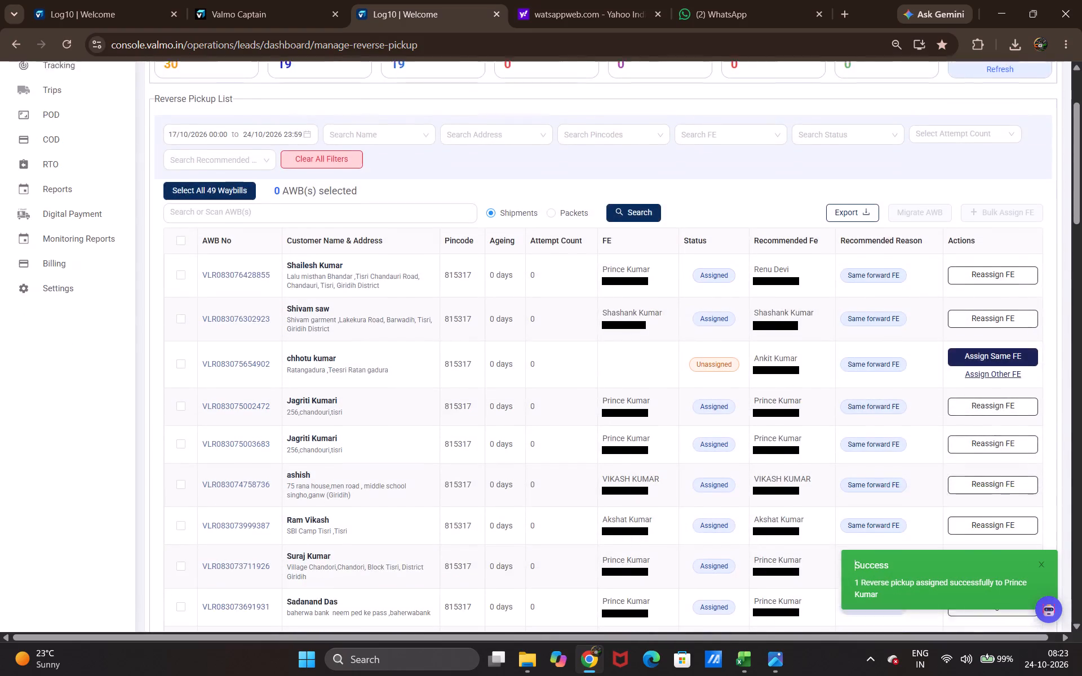
scroll(565, 301, down, 8)
scroll(561, 300, up, 1)
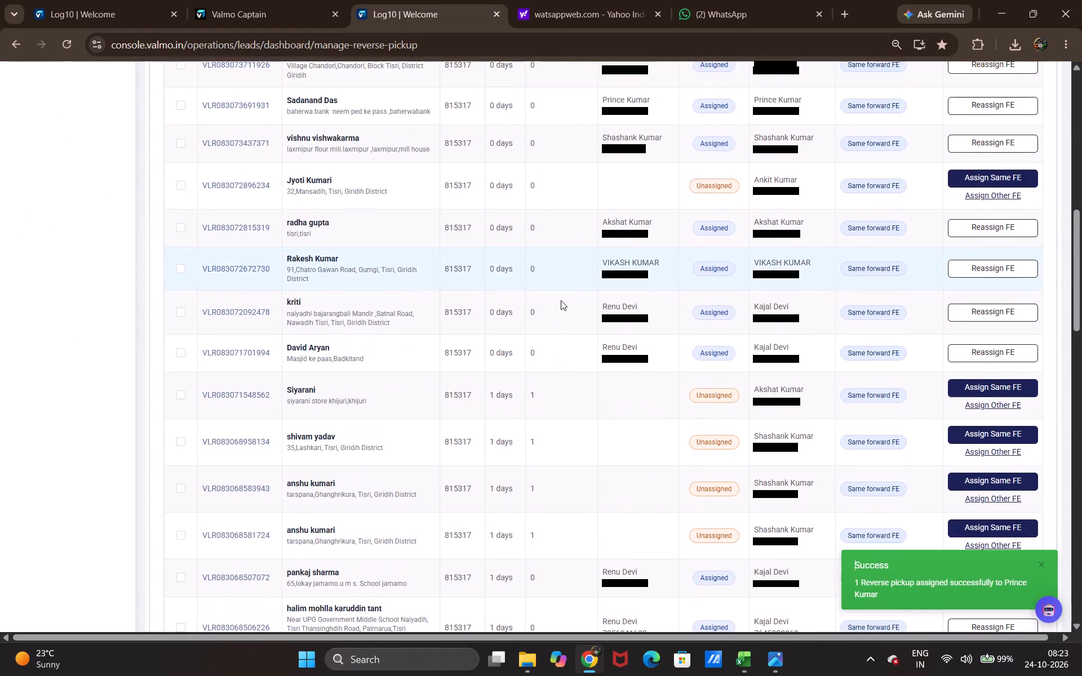
scroll(561, 300, down, 3)
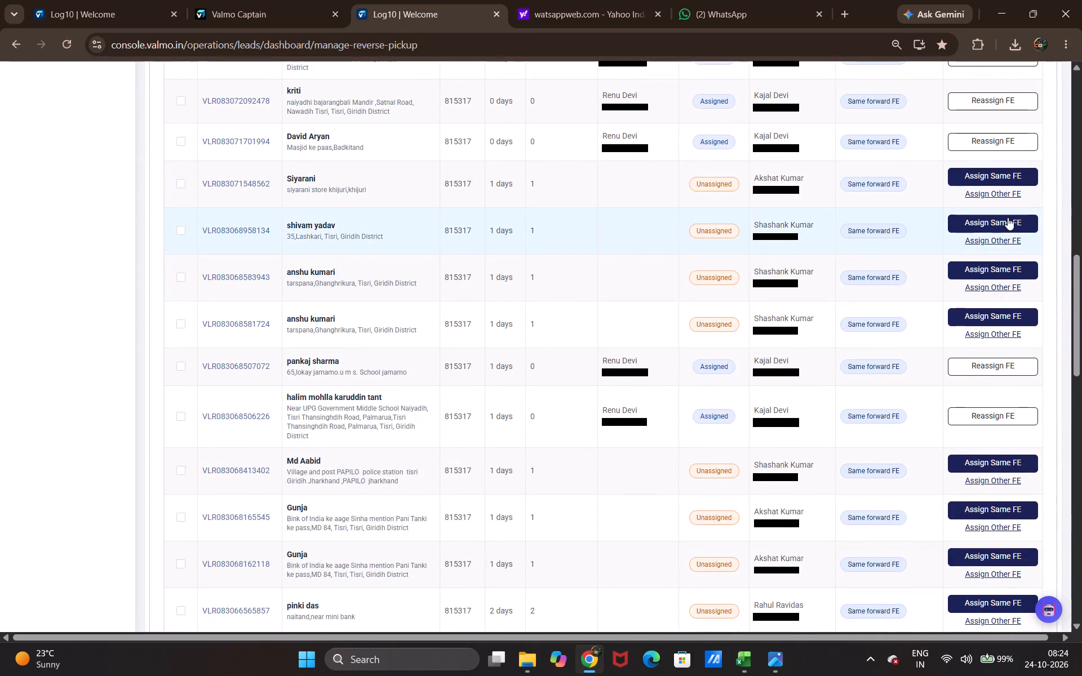
click(1008, 217)
click(985, 265)
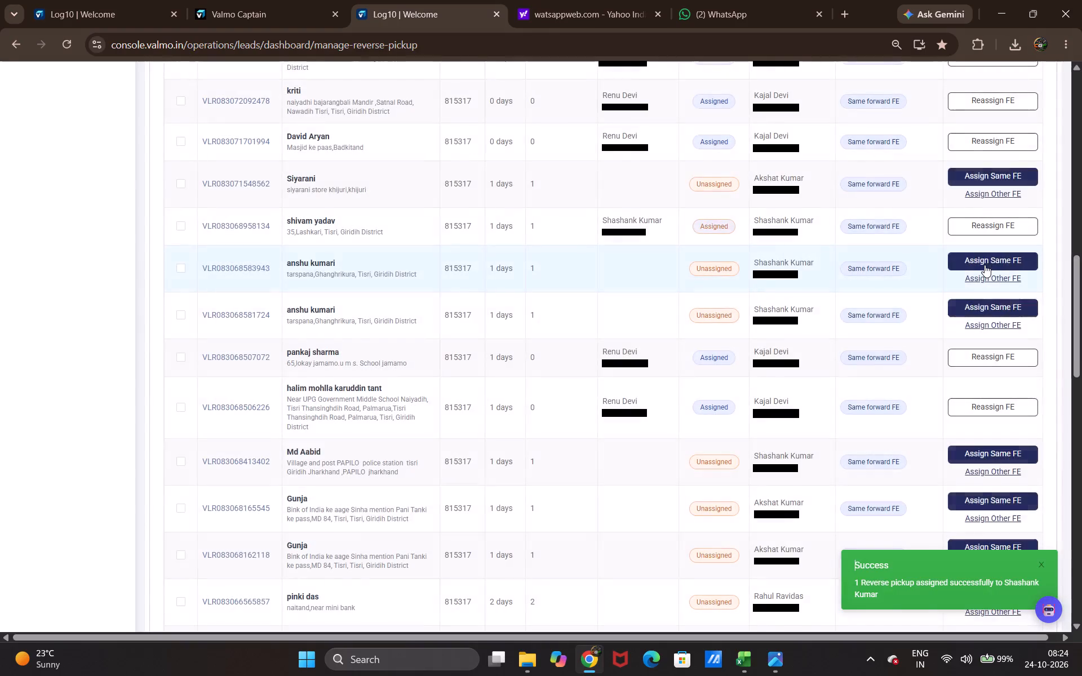
click(991, 295)
scroll(929, 301, down, 3)
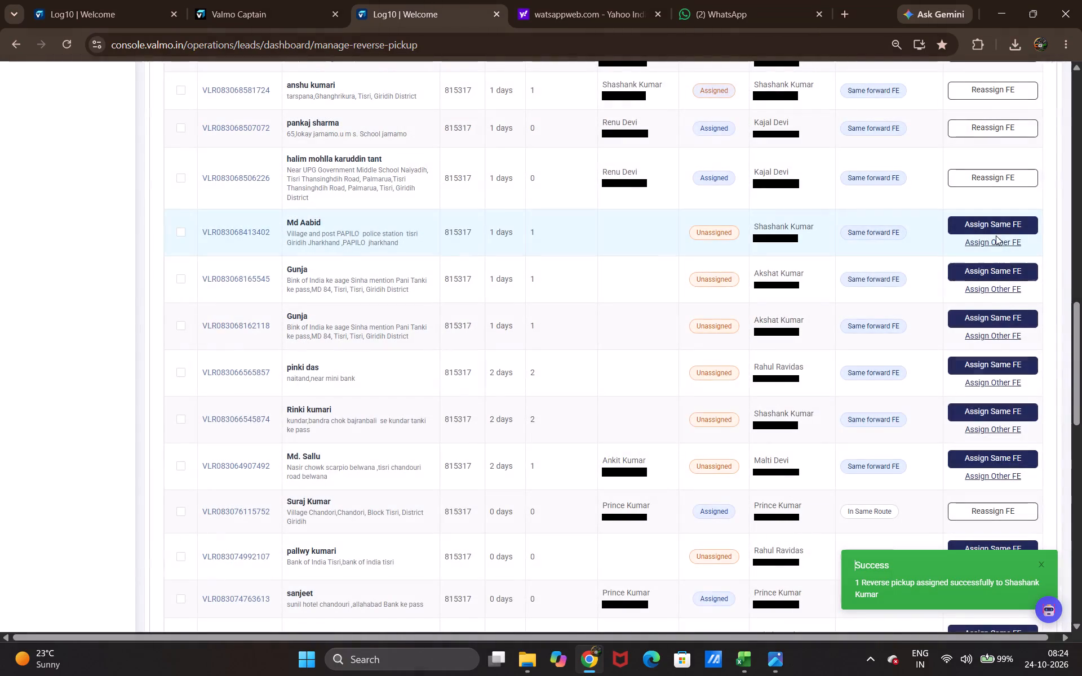
click(1001, 221)
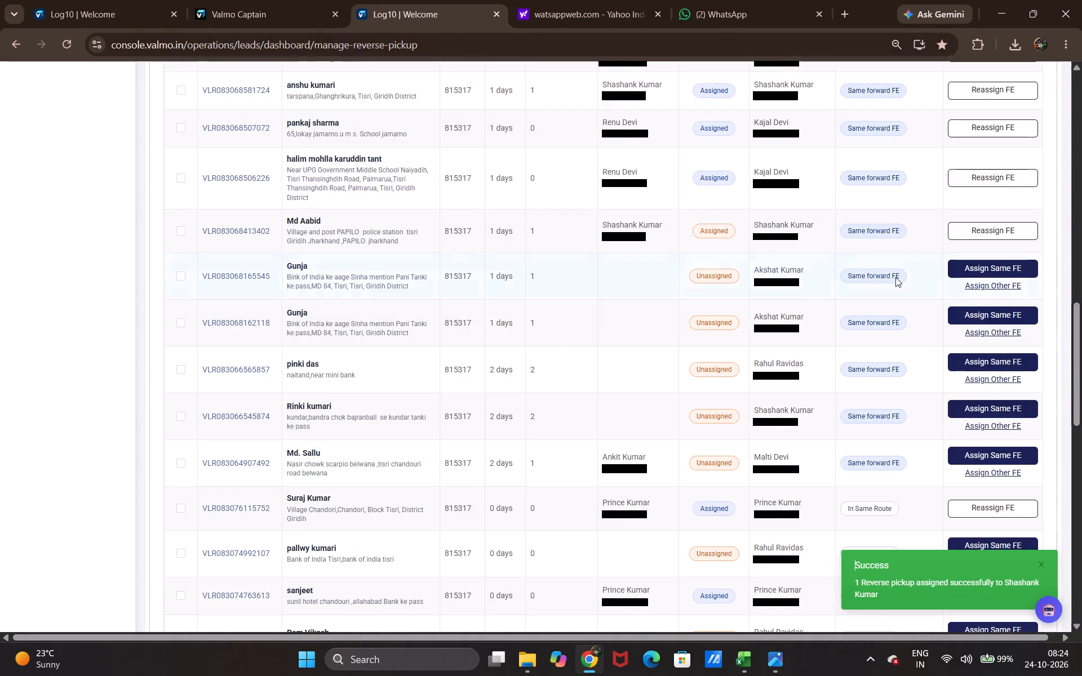
click(983, 269)
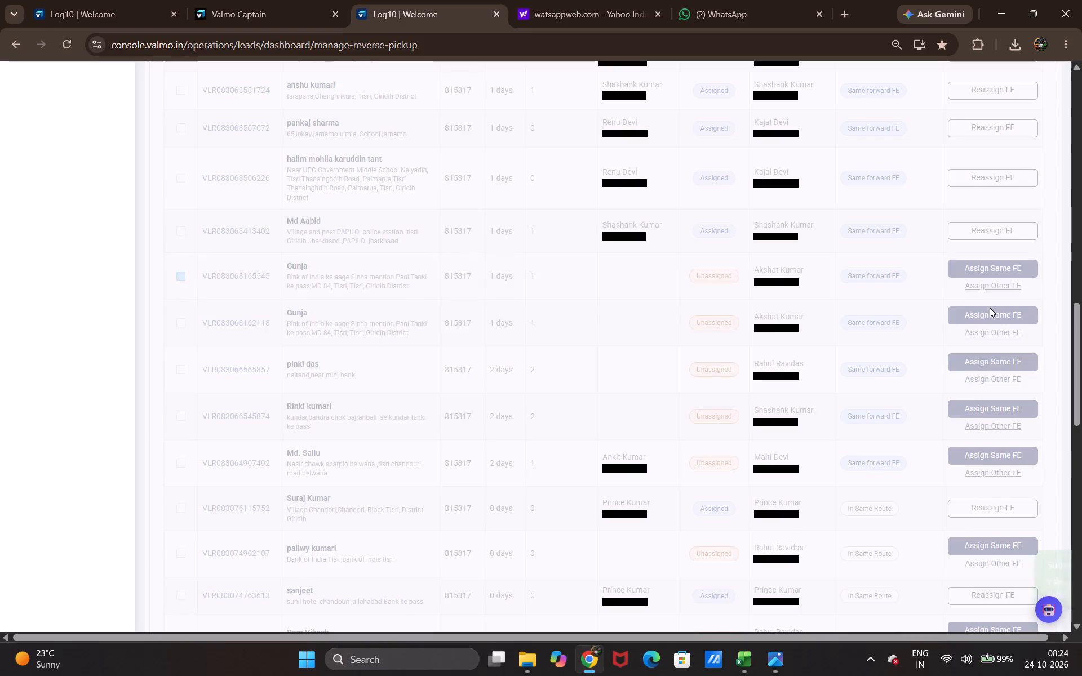
click(990, 304)
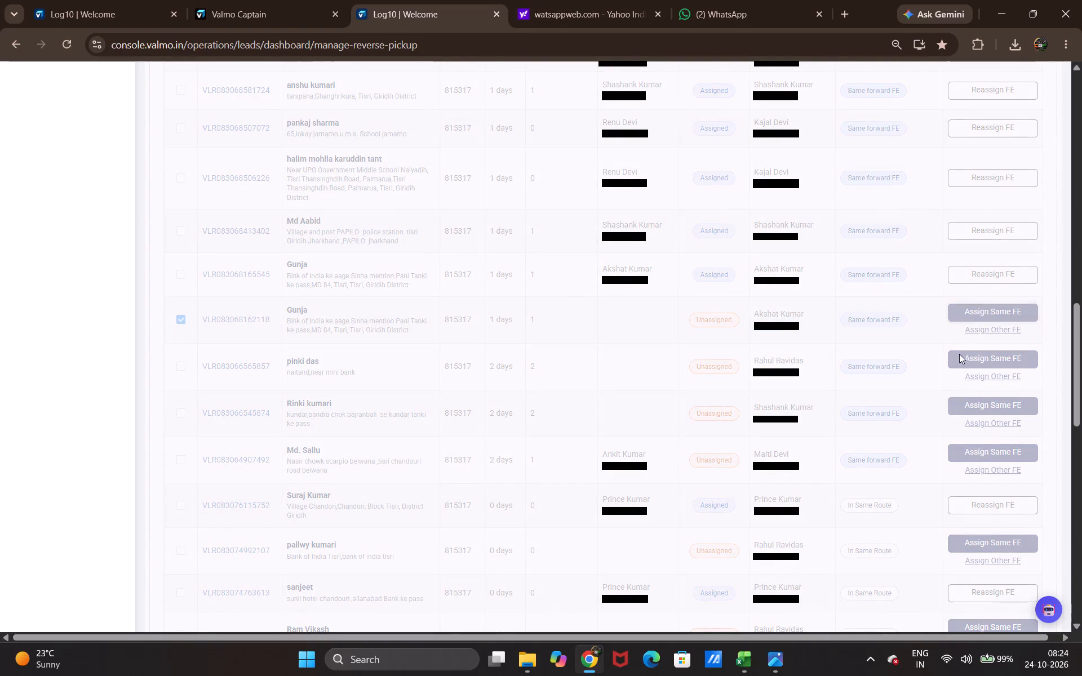
click(996, 366)
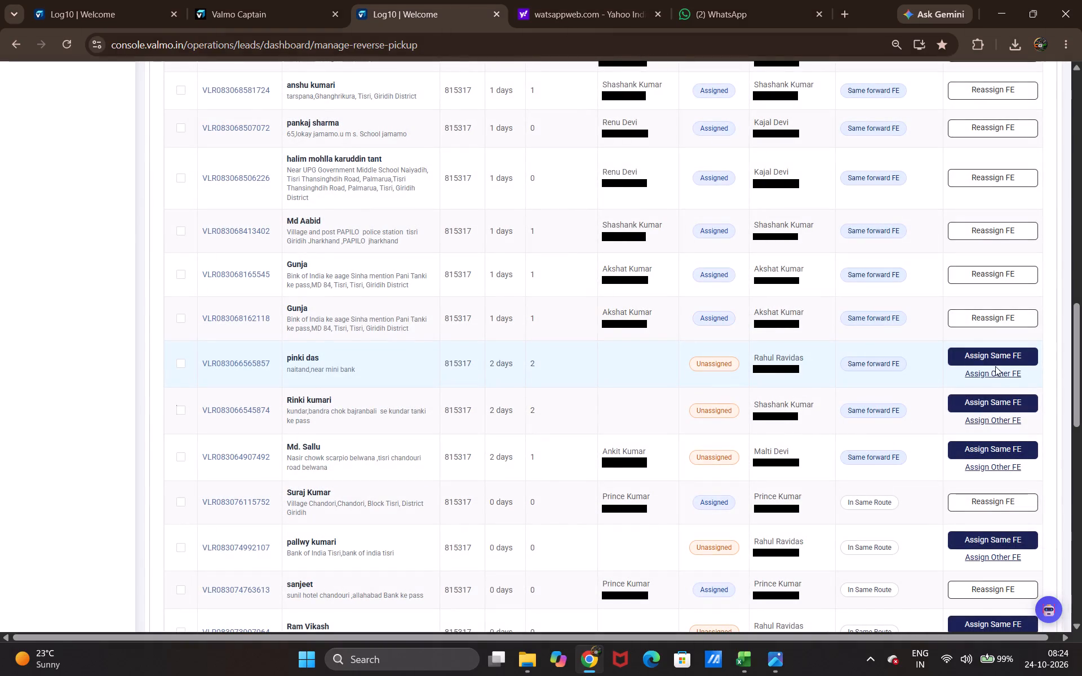
click(991, 399)
scroll(972, 389, down, 1)
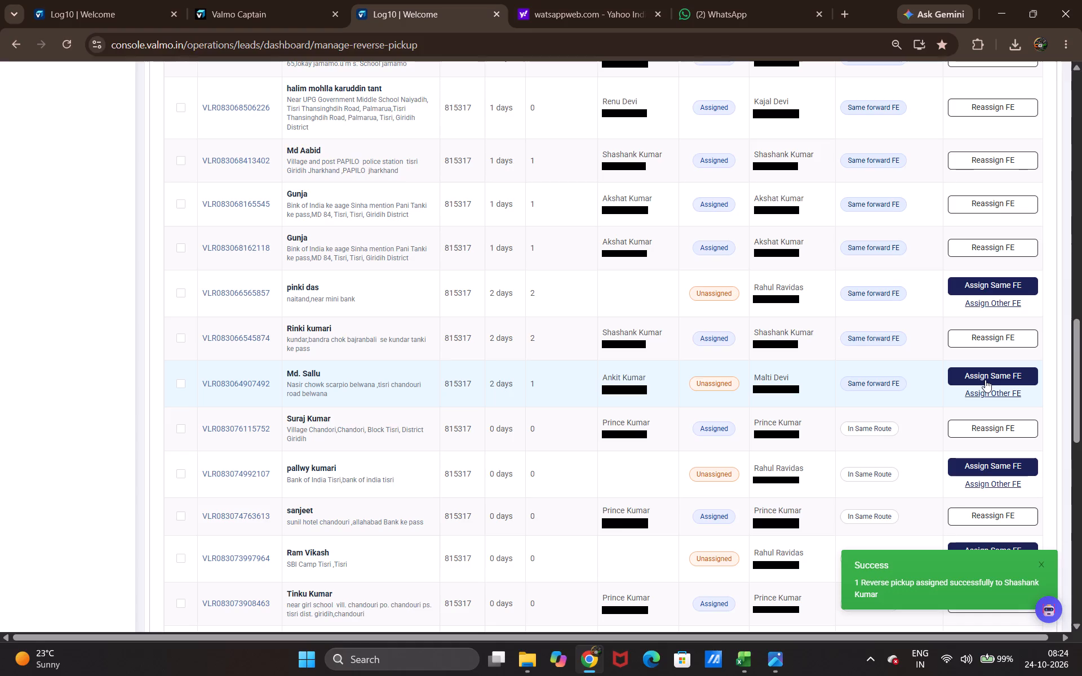
scroll(982, 380, down, 3)
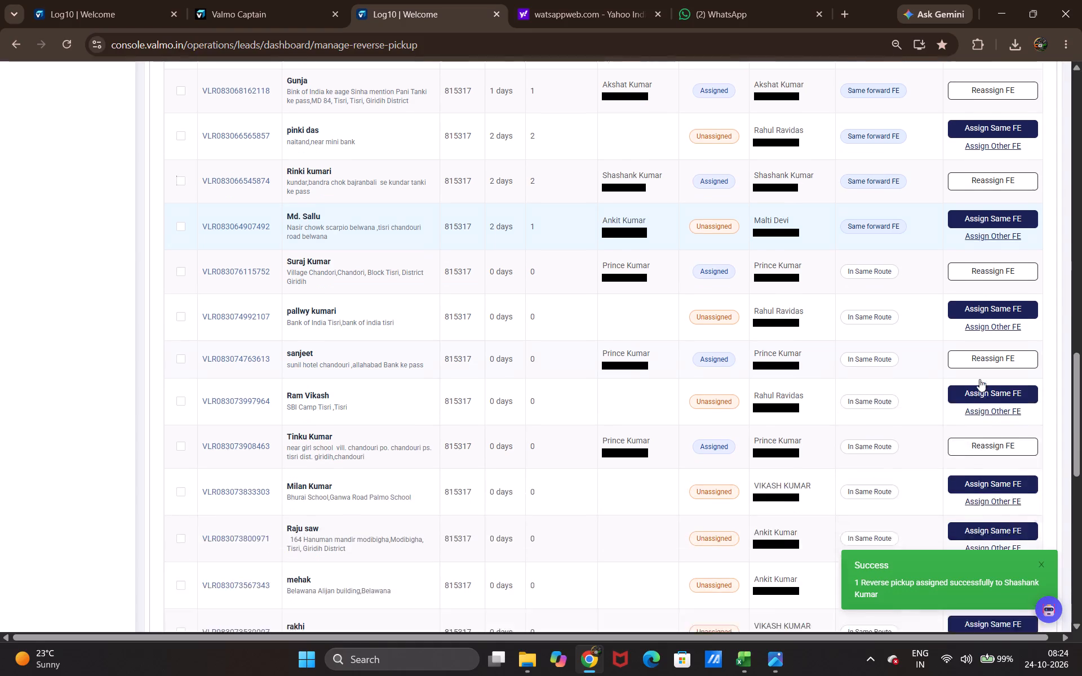
scroll(938, 319, up, 2)
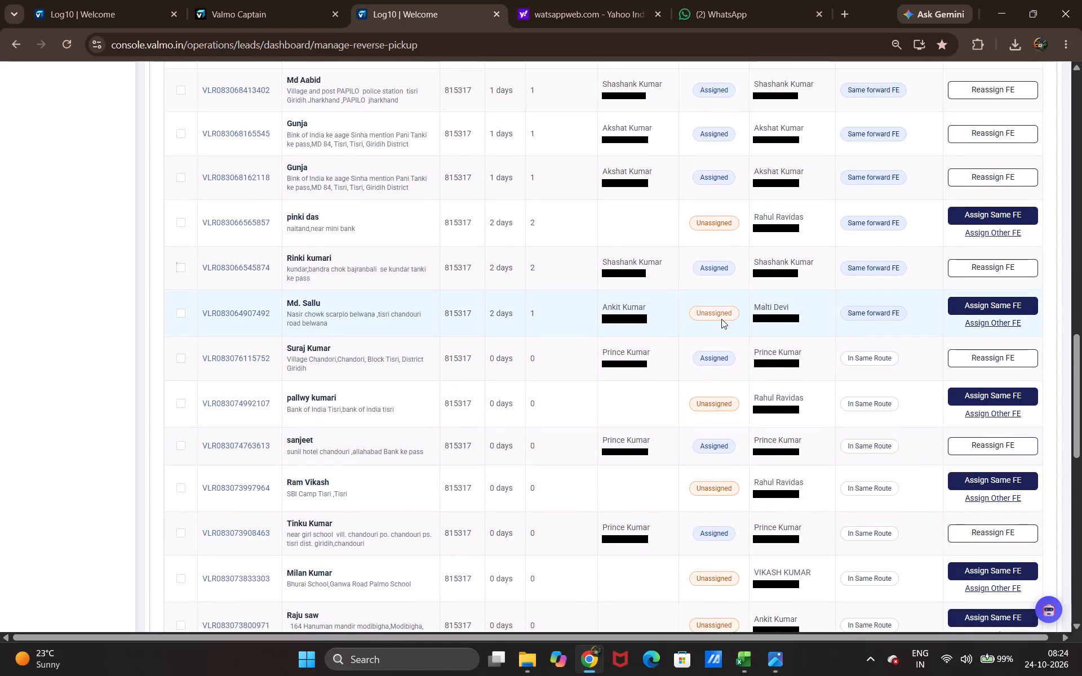
scroll(765, 336, down, 1)
scroll(724, 327, up, 1)
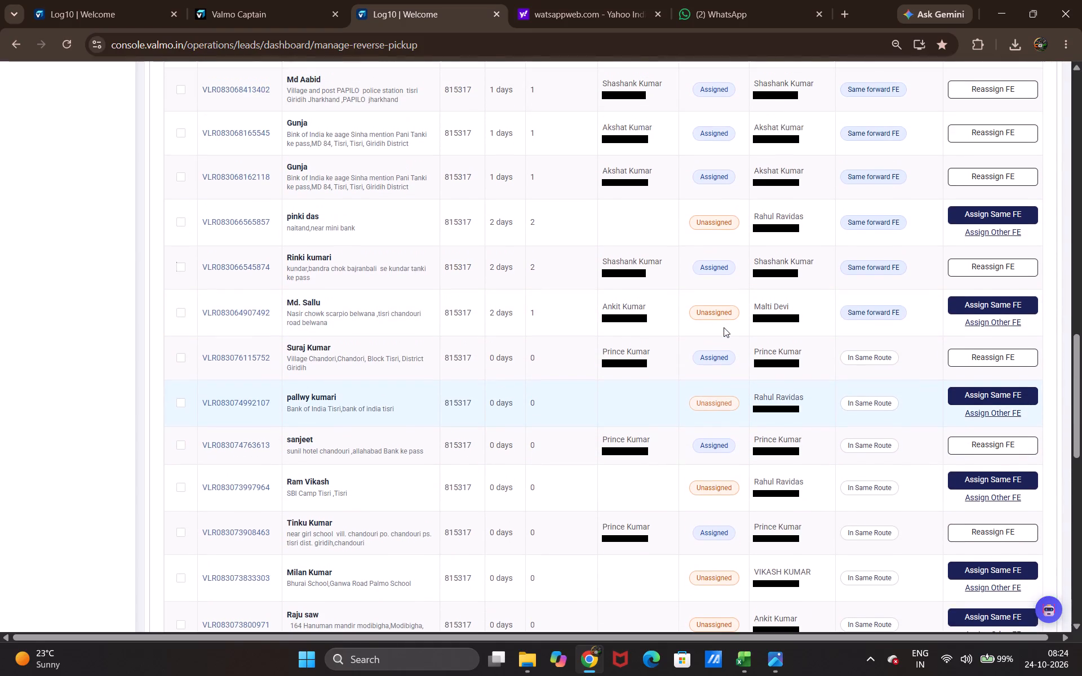
scroll(724, 327, down, 1)
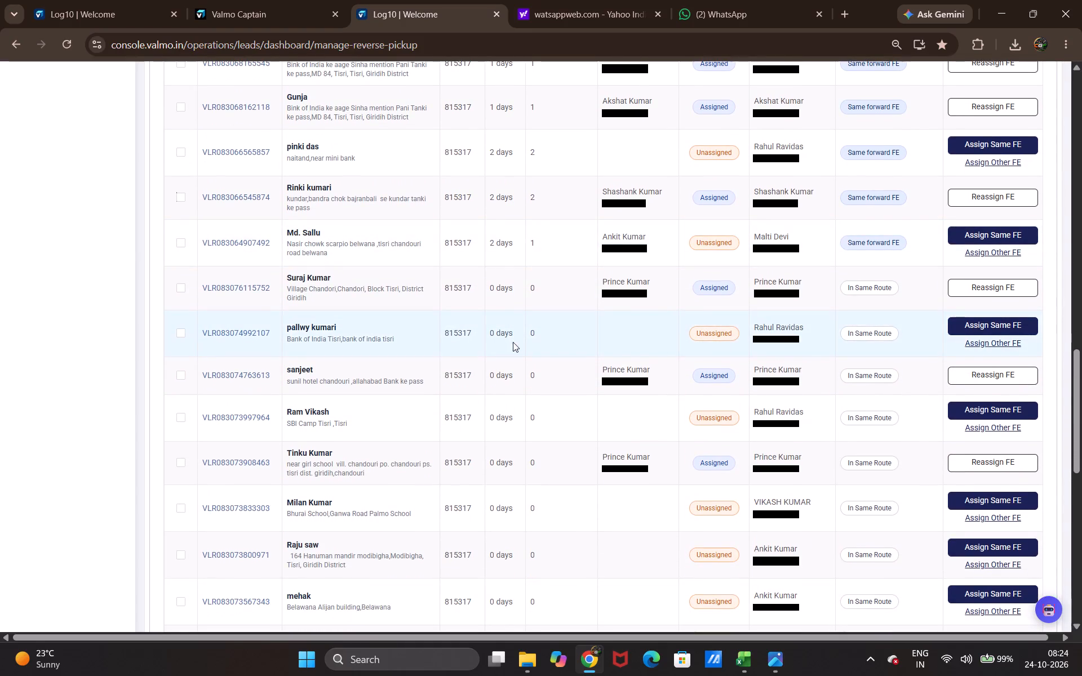
click(184, 332)
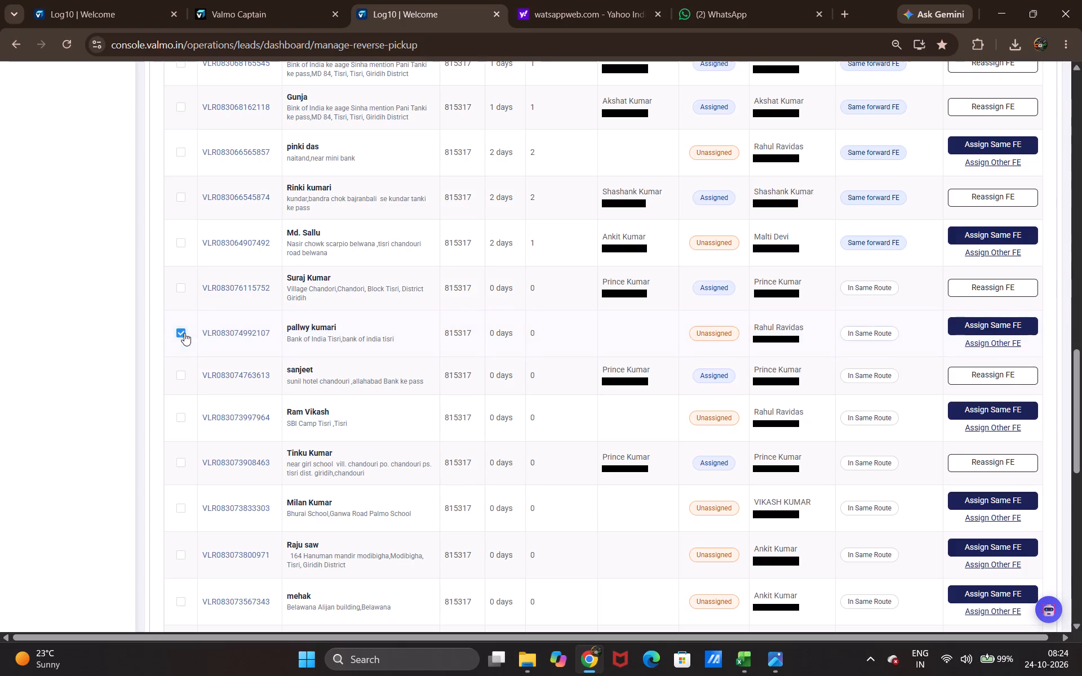
click(1009, 343)
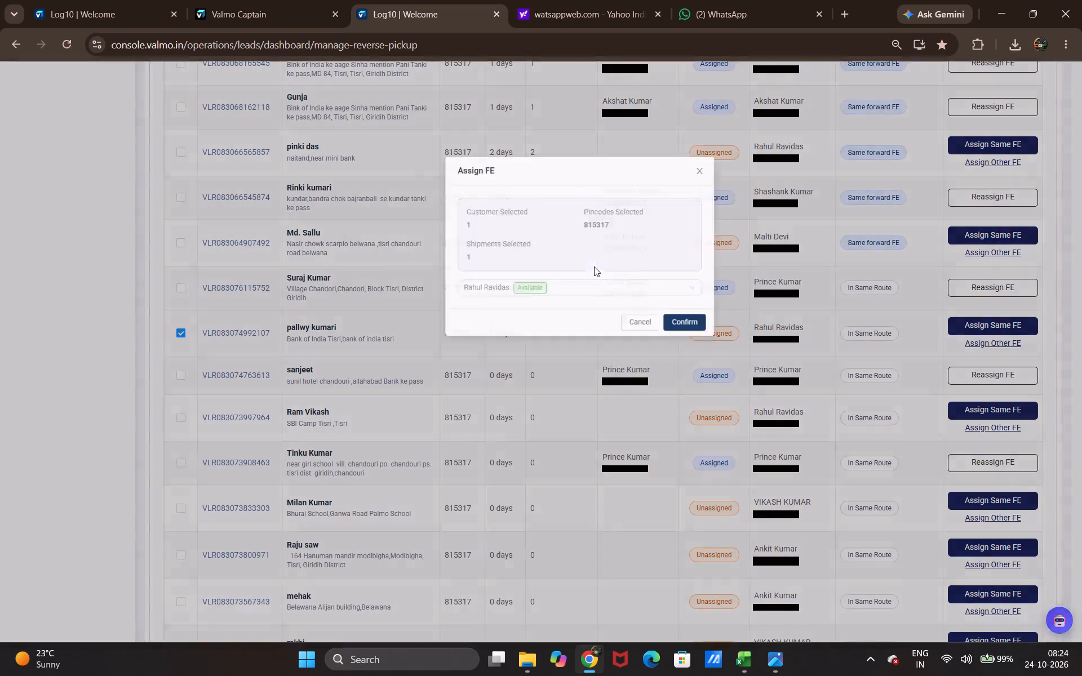
click(601, 286)
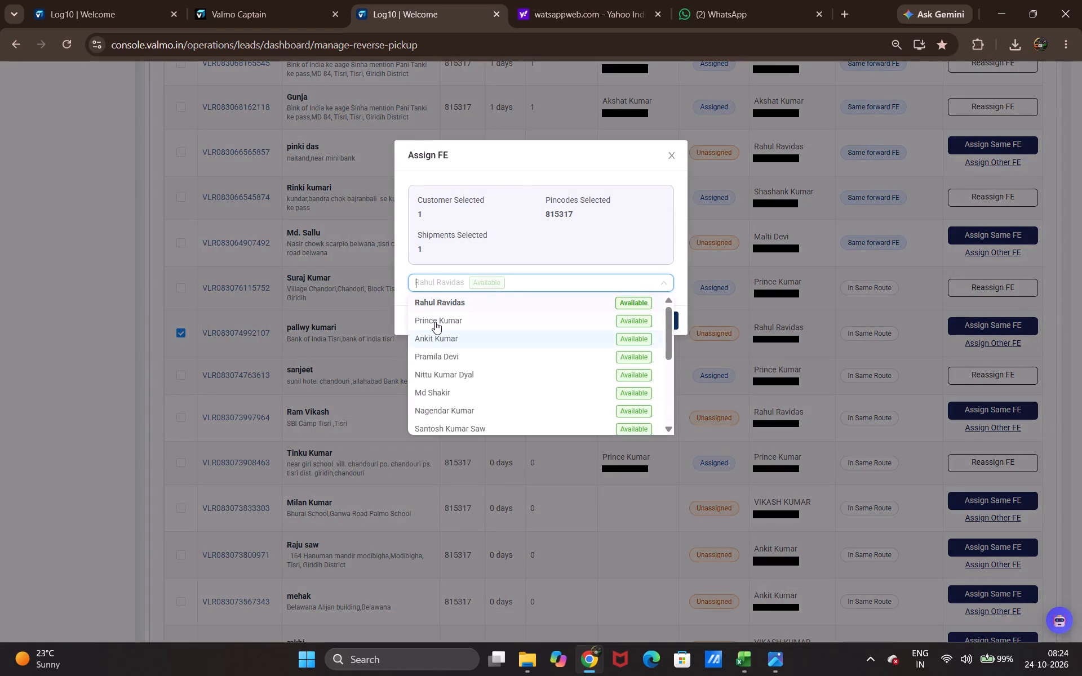
scroll(447, 345, down, 8)
click(458, 349)
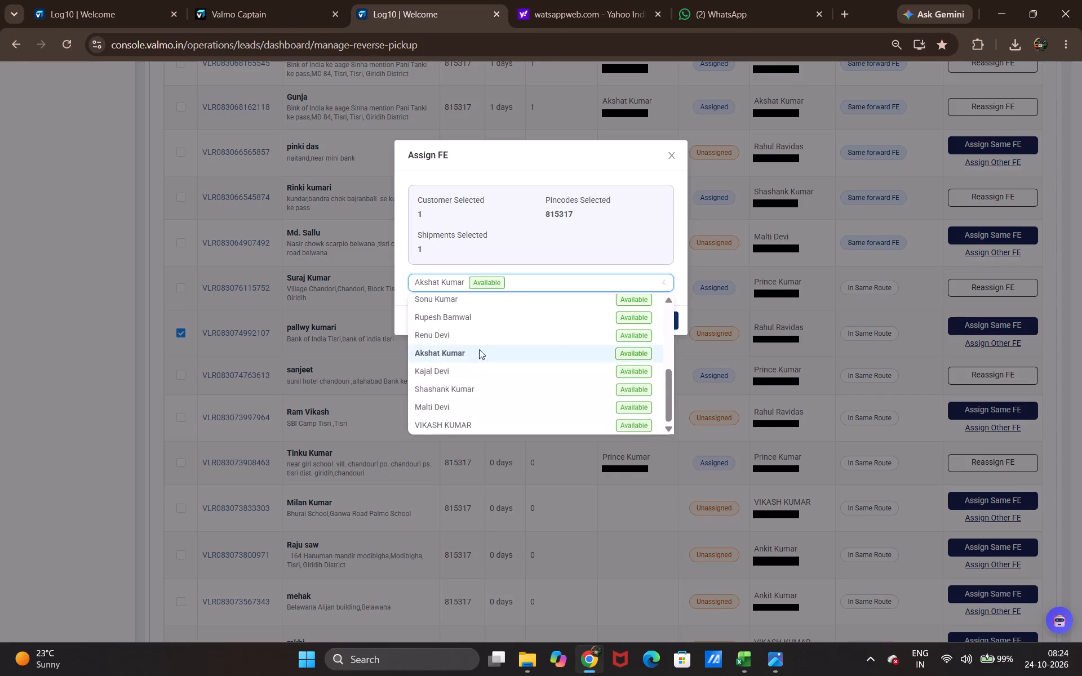
click(658, 316)
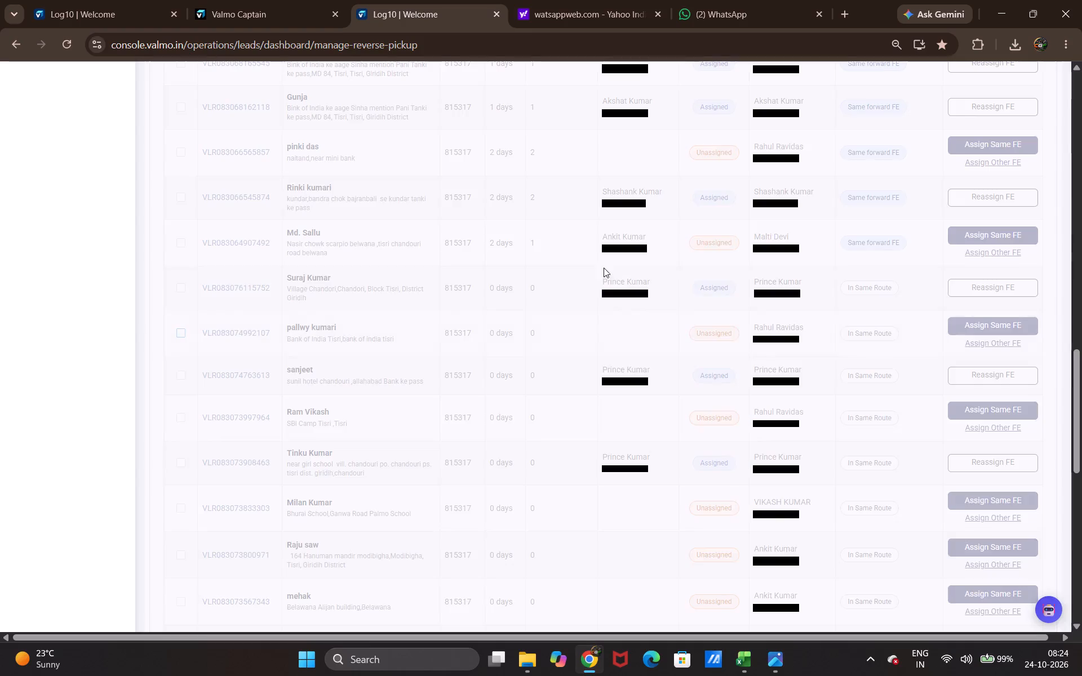
scroll(631, 273, down, 4)
scroll(619, 282, up, 2)
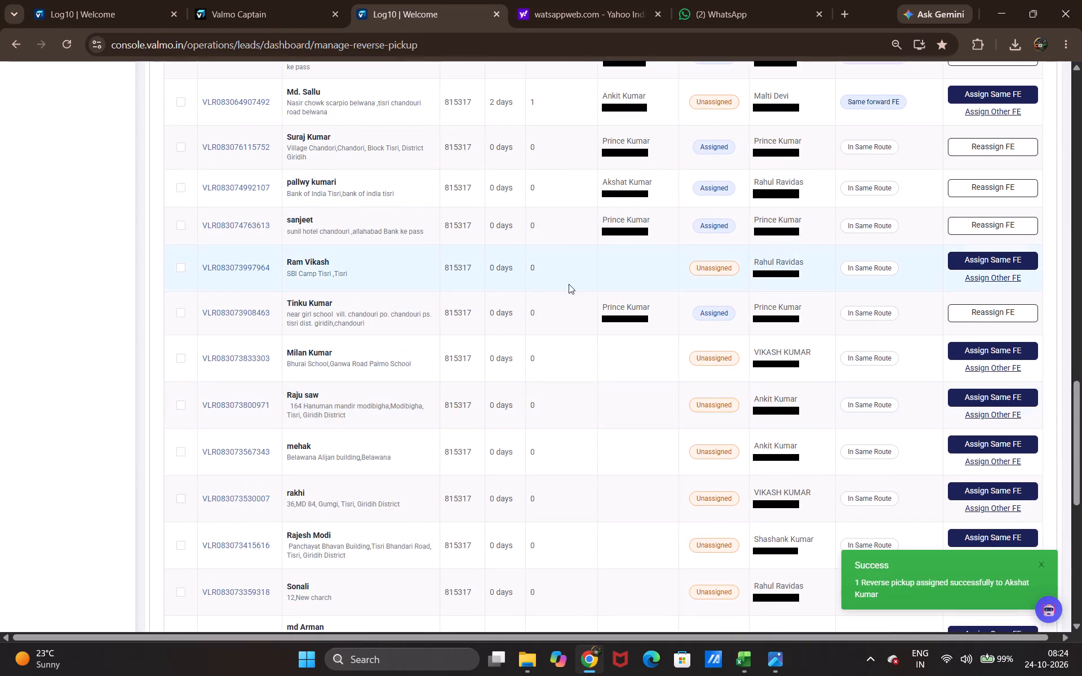
click(178, 268)
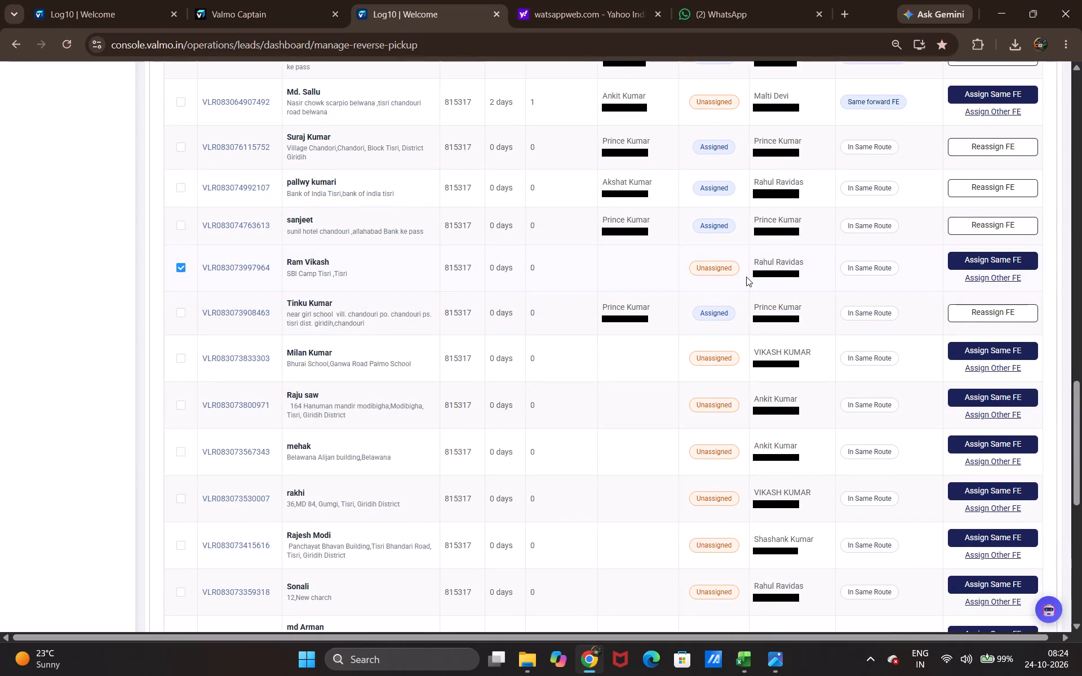
click(975, 279)
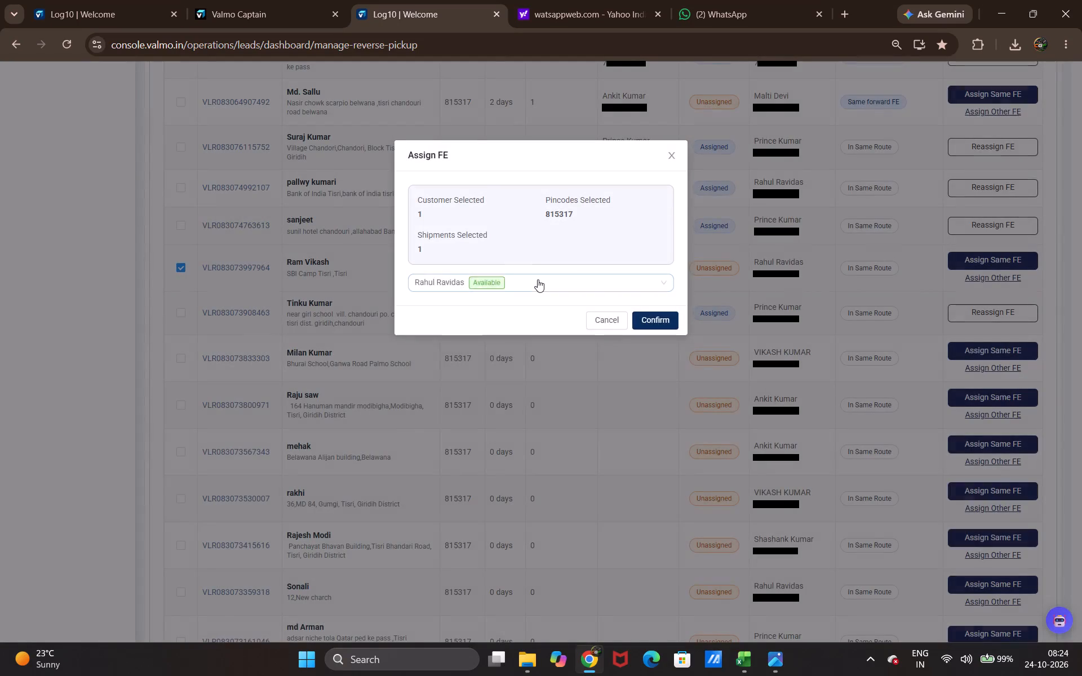
click(538, 279)
scroll(523, 383, down, 3)
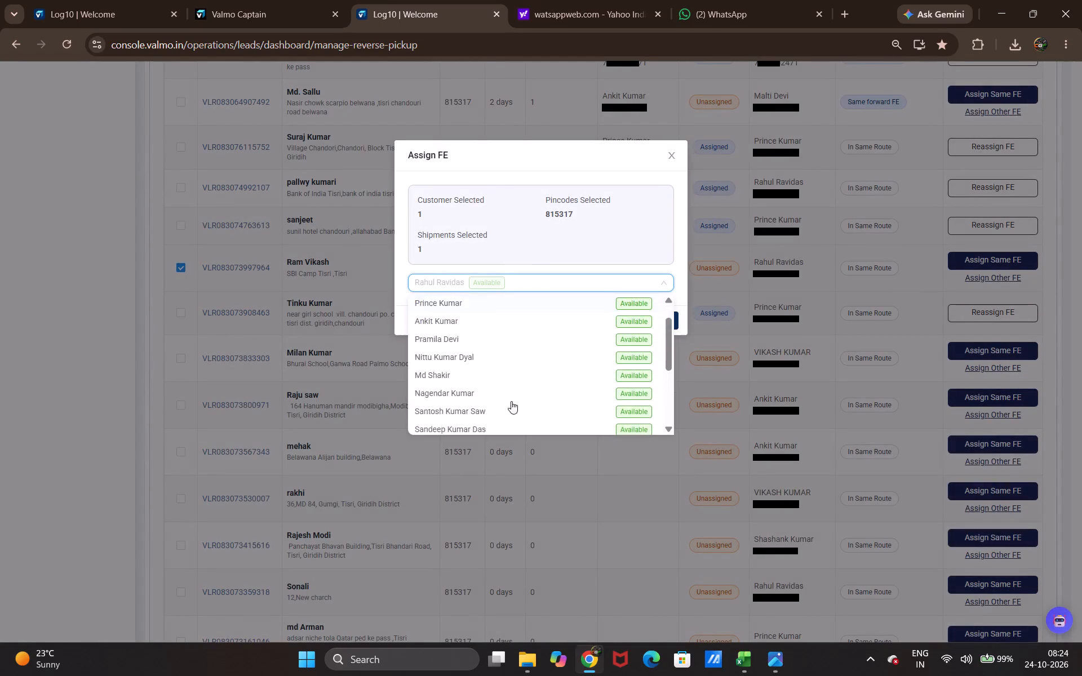
scroll(511, 401, down, 2)
click(487, 359)
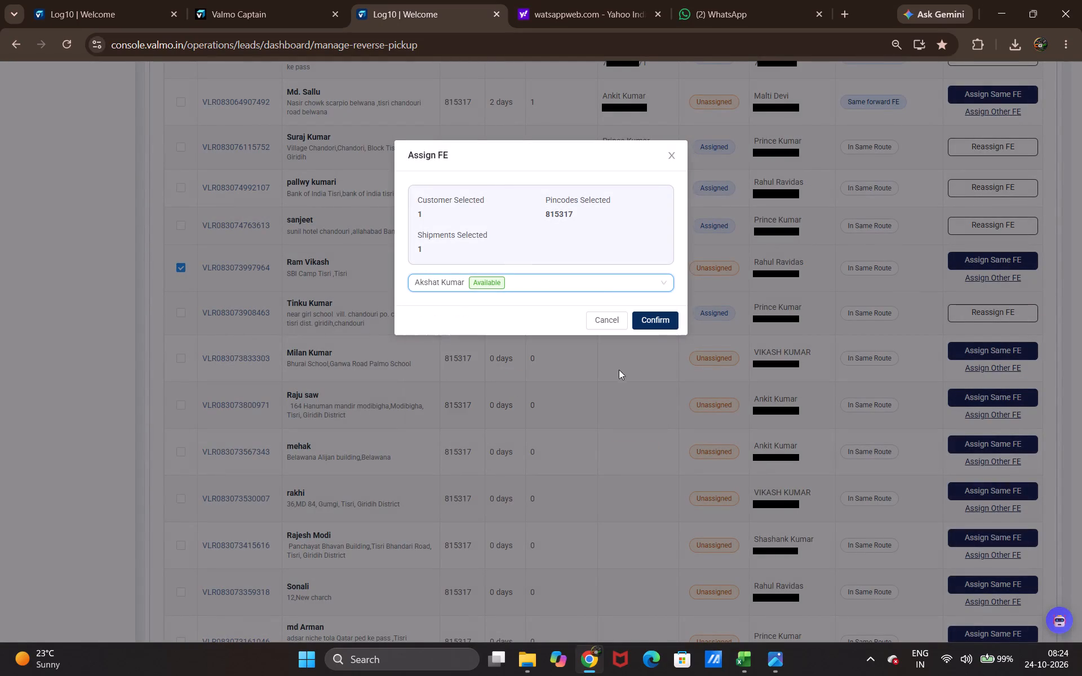
click(667, 319)
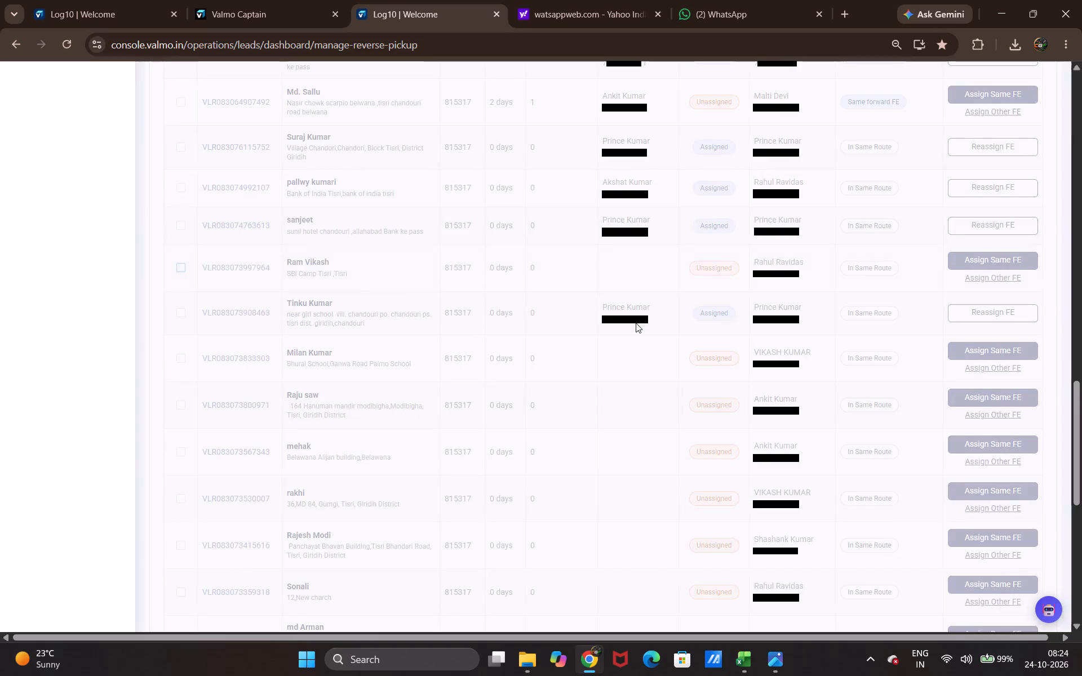
scroll(638, 323, down, 2)
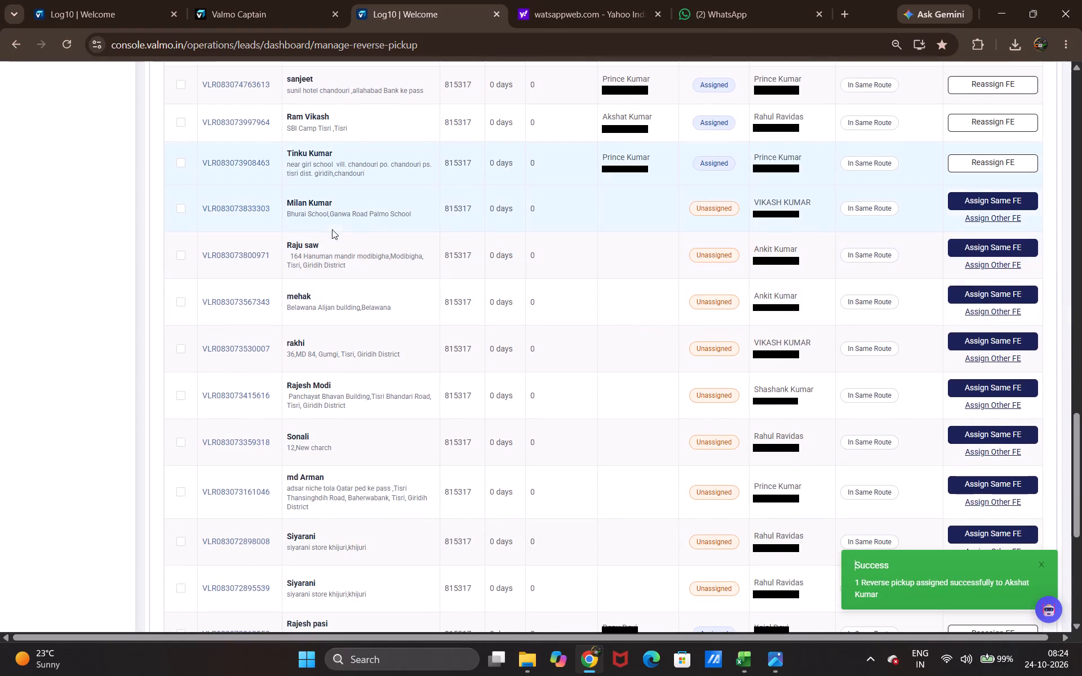
click(983, 200)
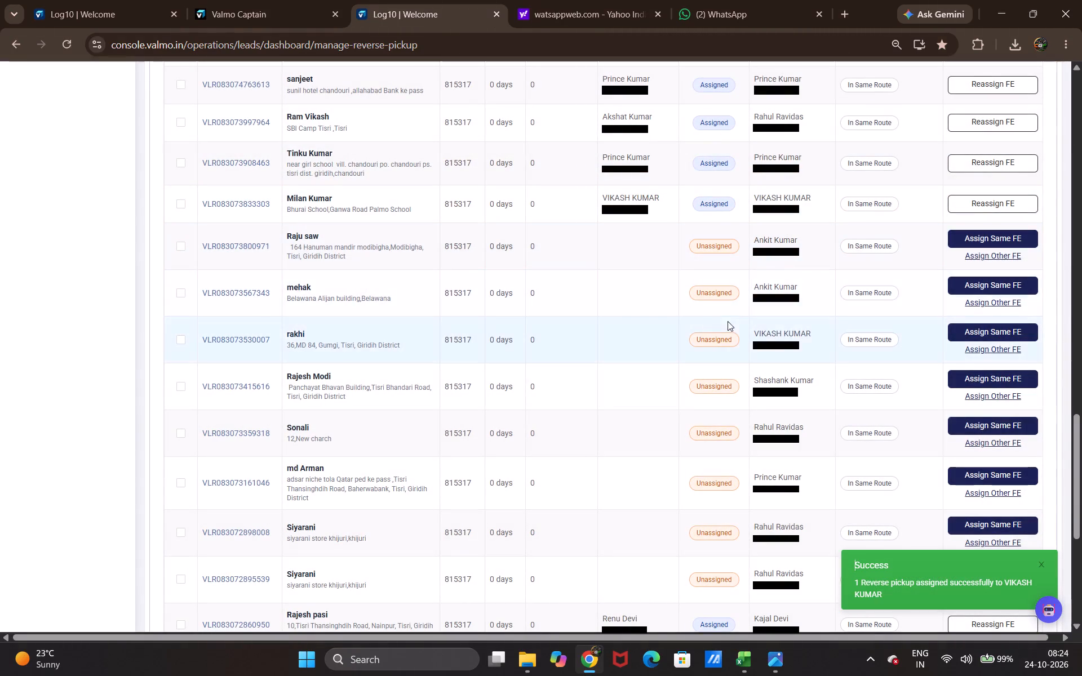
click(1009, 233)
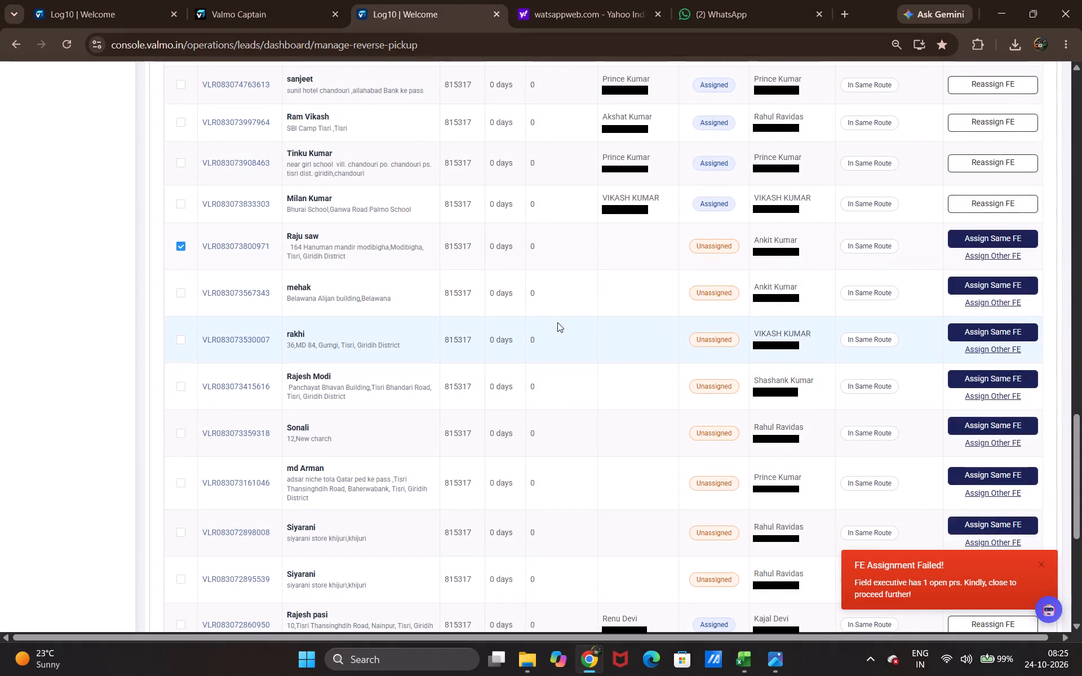
click(996, 332)
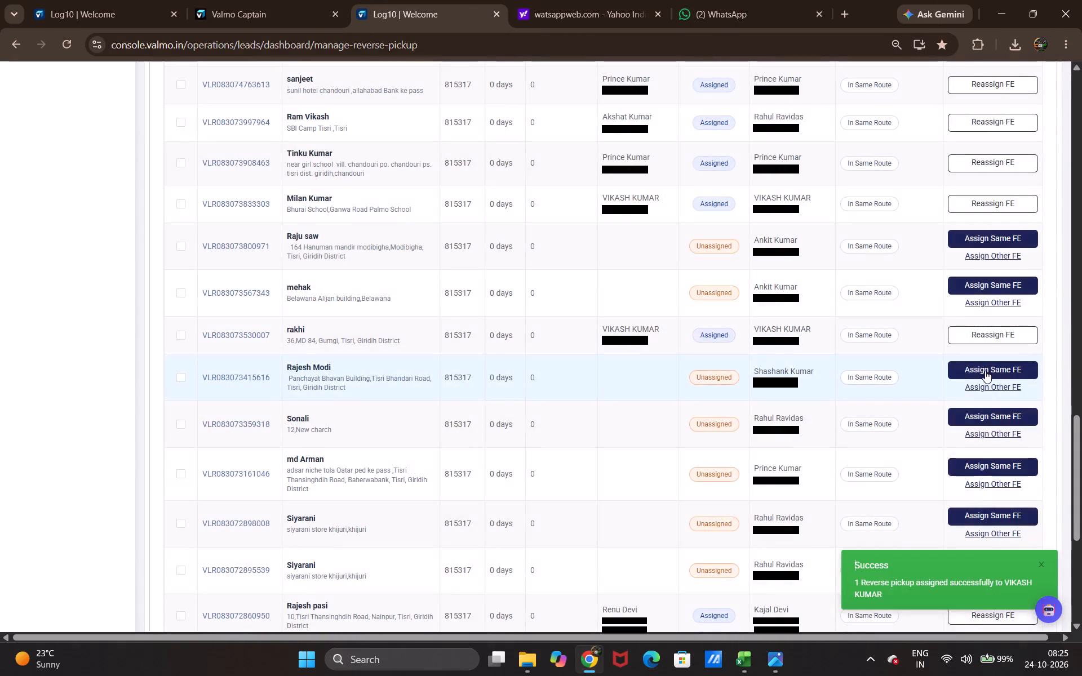
click(985, 371)
scroll(883, 378, down, 1)
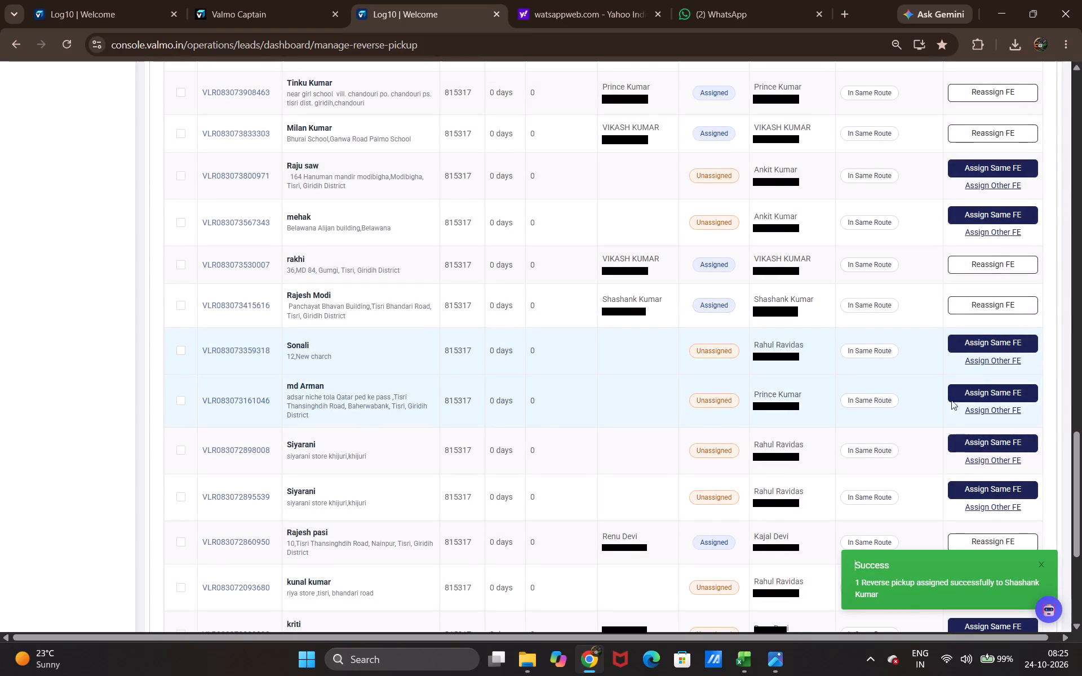
click(988, 409)
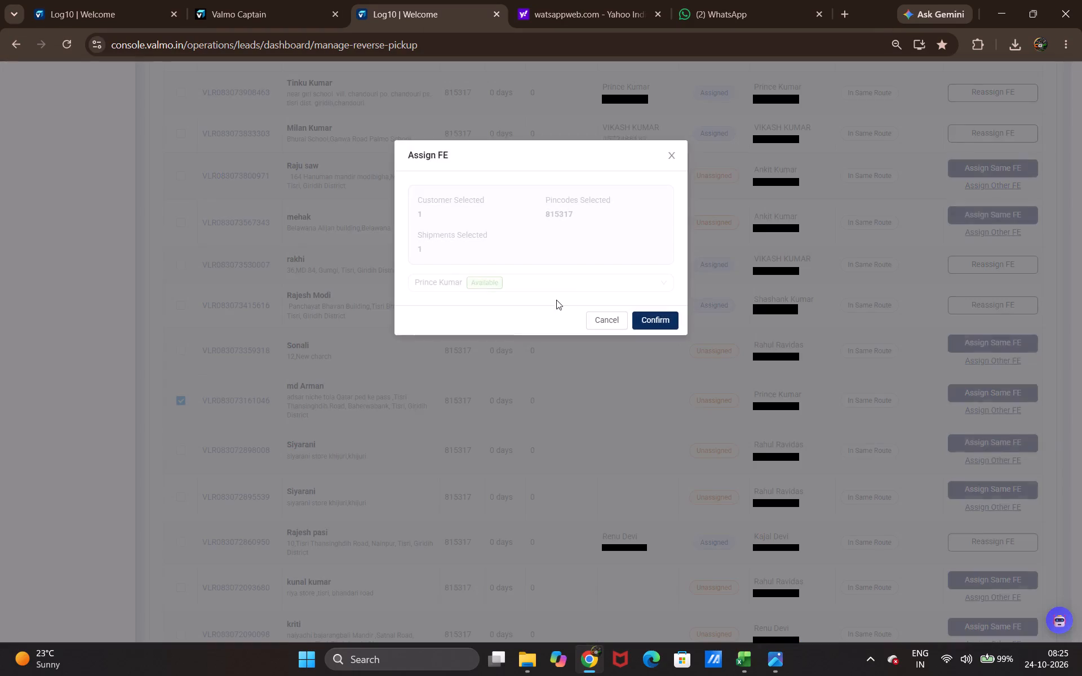
click(471, 379)
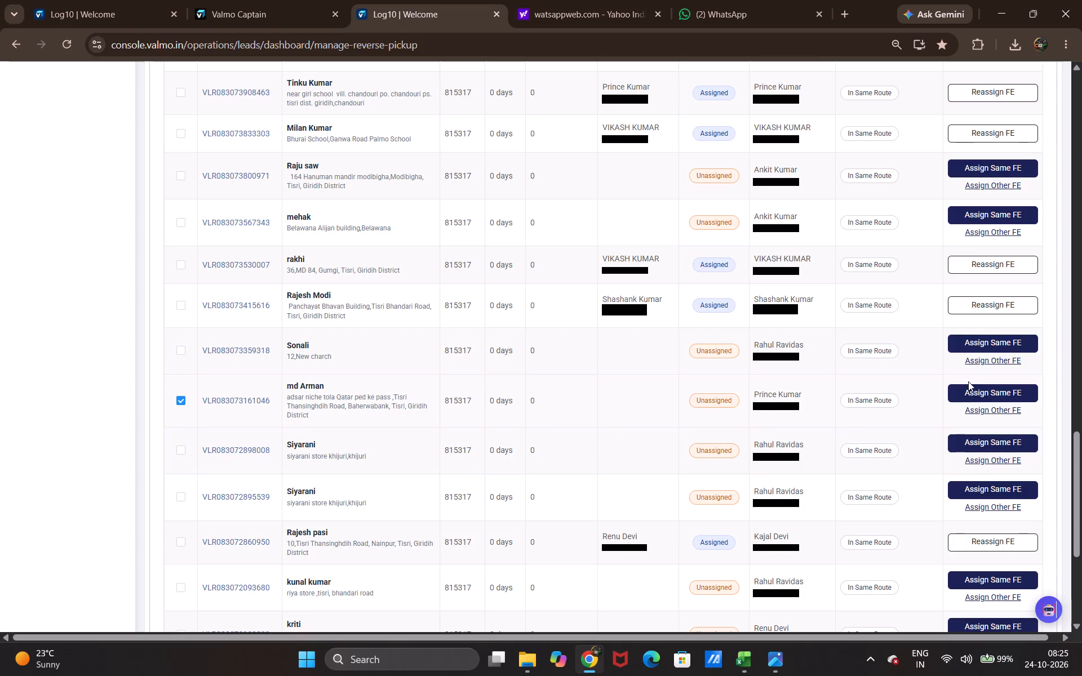
click(985, 408)
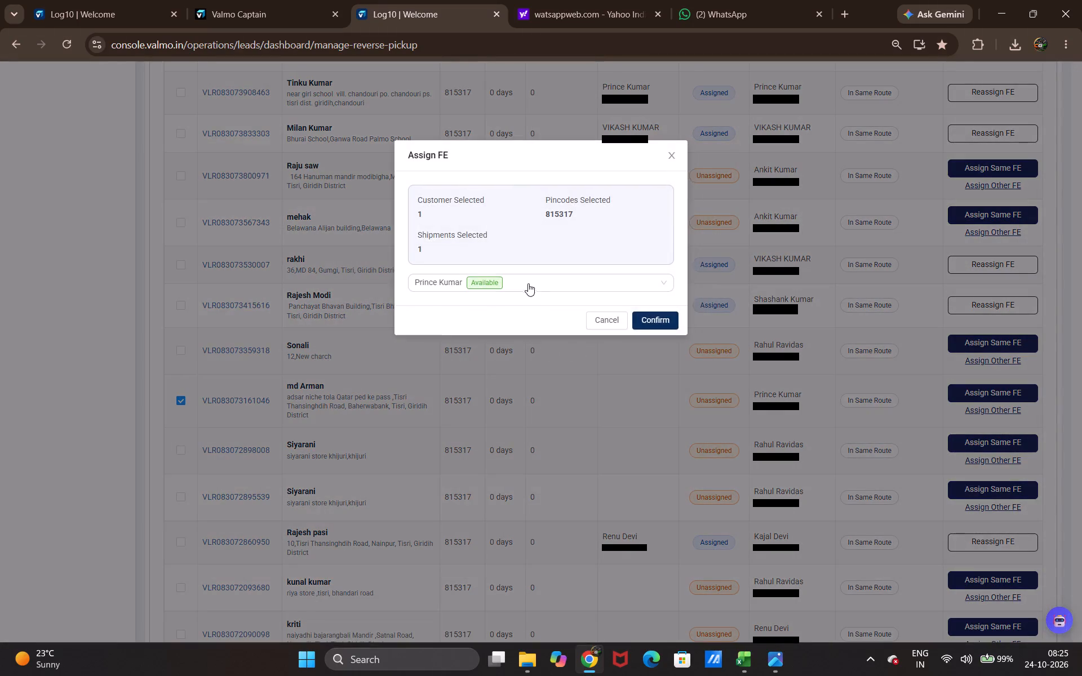
click(528, 282)
scroll(483, 326, down, 7)
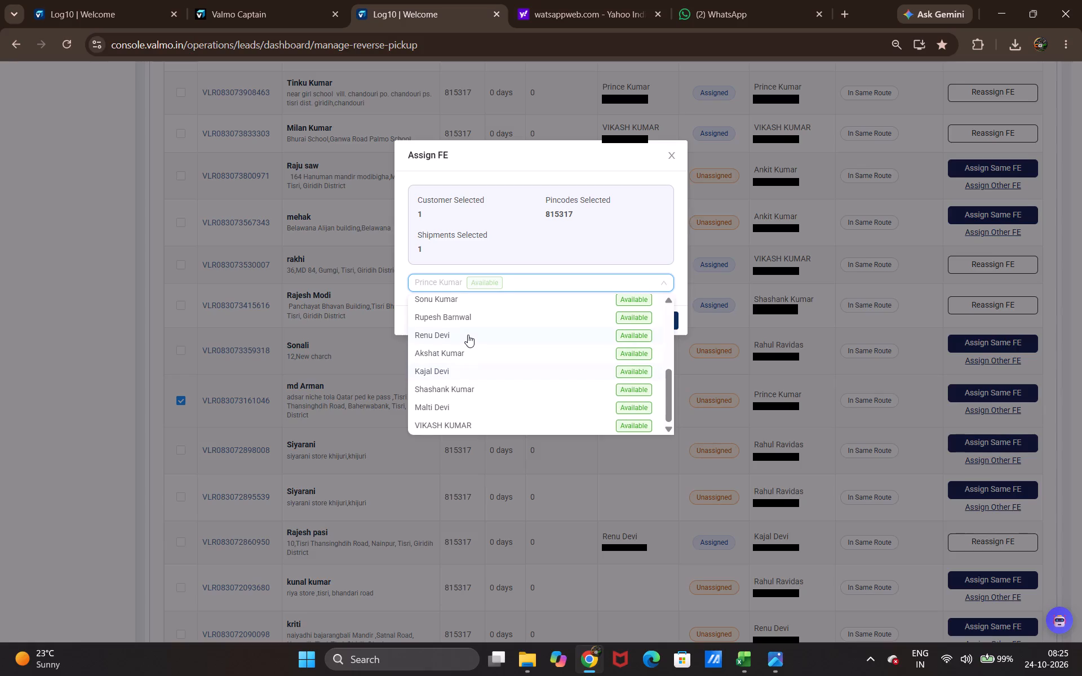
click(468, 335)
click(663, 322)
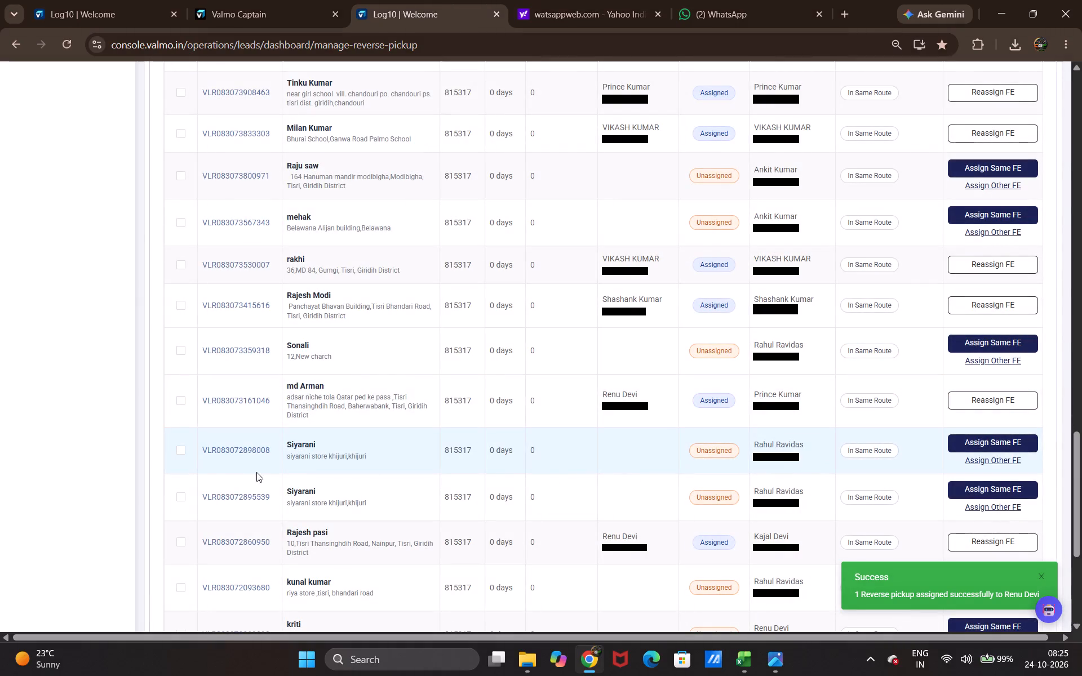
click(184, 450)
click(177, 494)
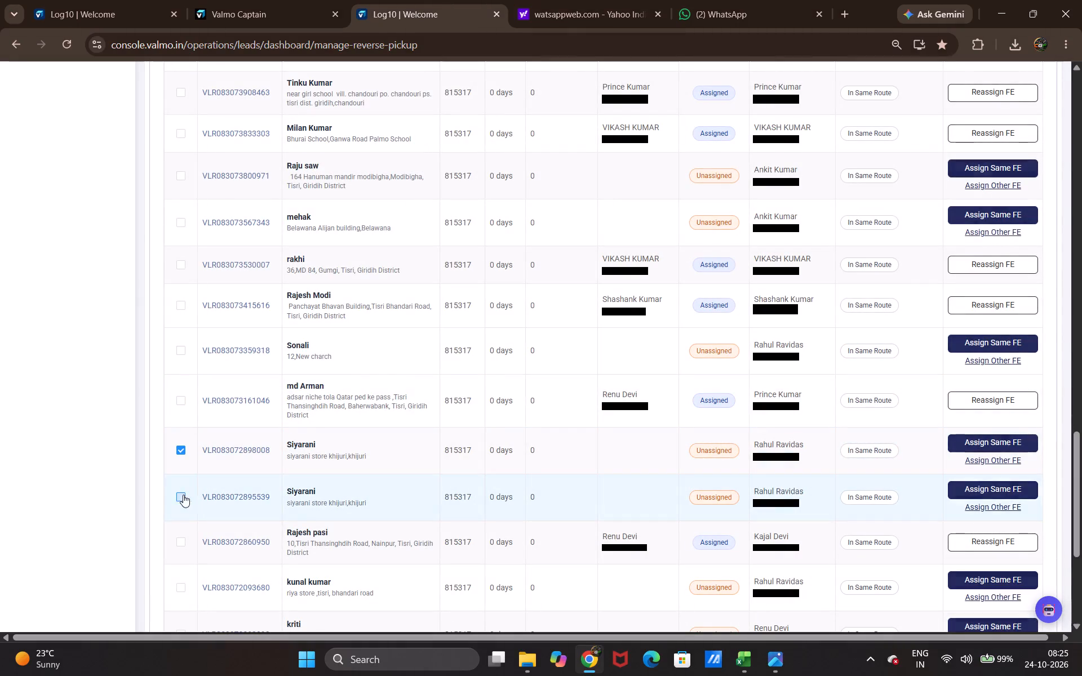
scroll(978, 248, up, 8)
scroll(986, 167, up, 8)
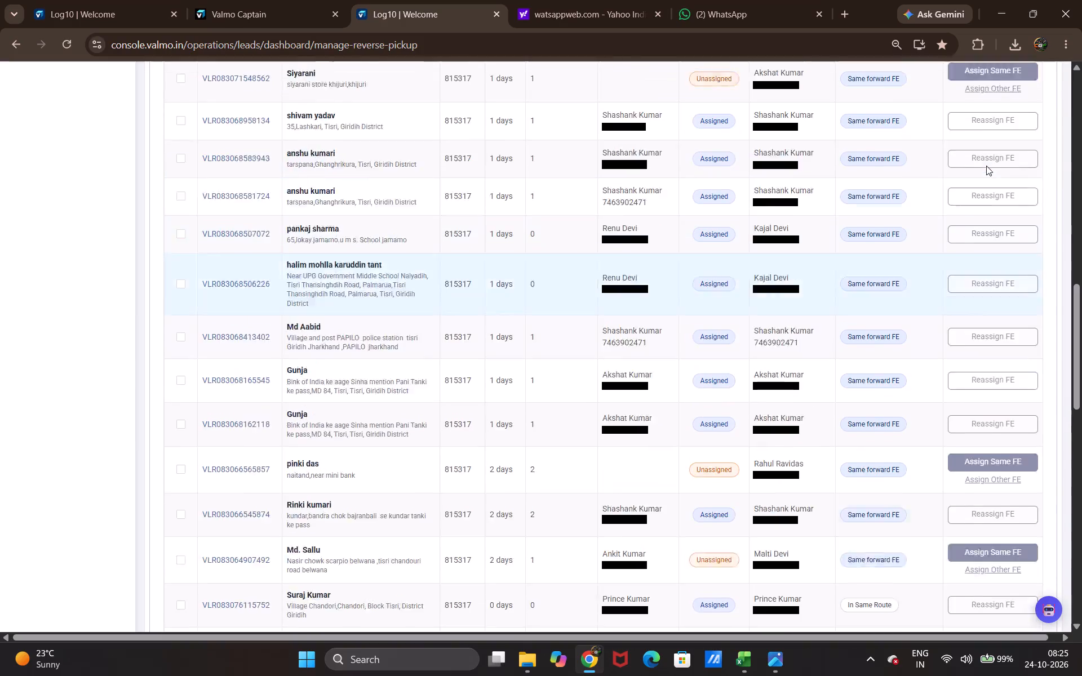
scroll(992, 171, up, 8)
click(995, 349)
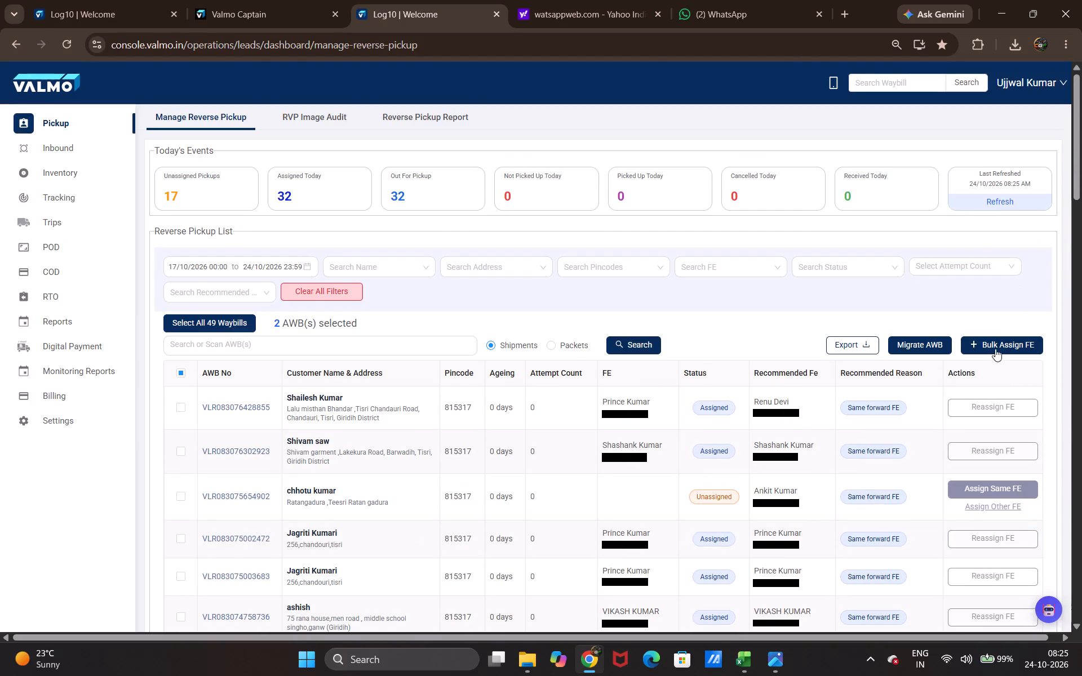
click(517, 287)
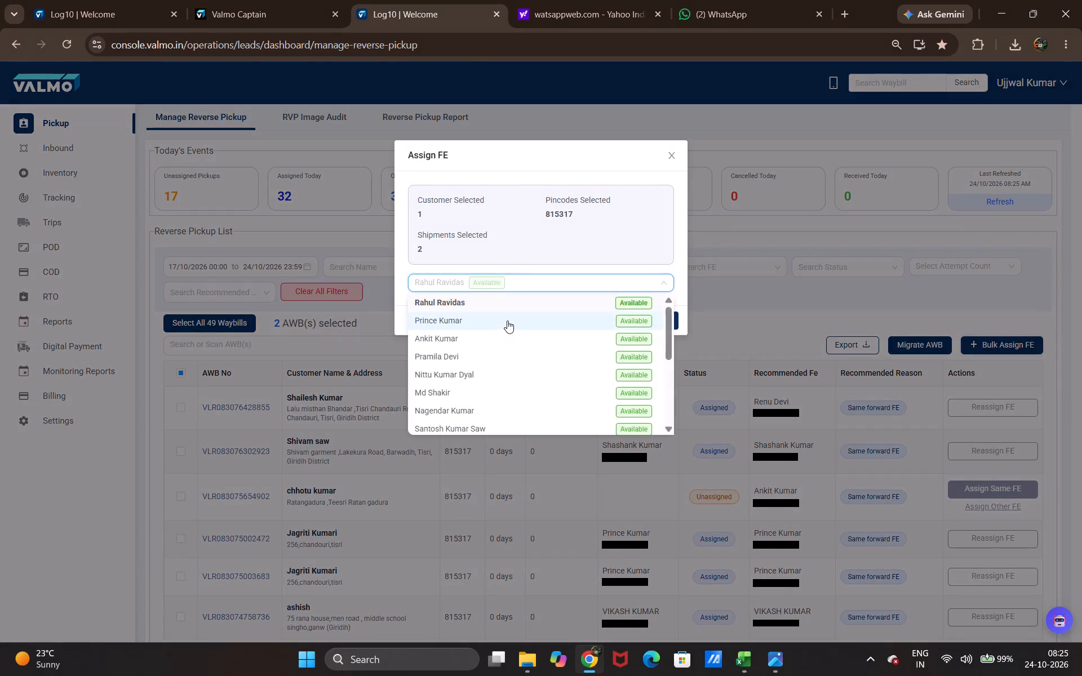
scroll(467, 359, down, 8)
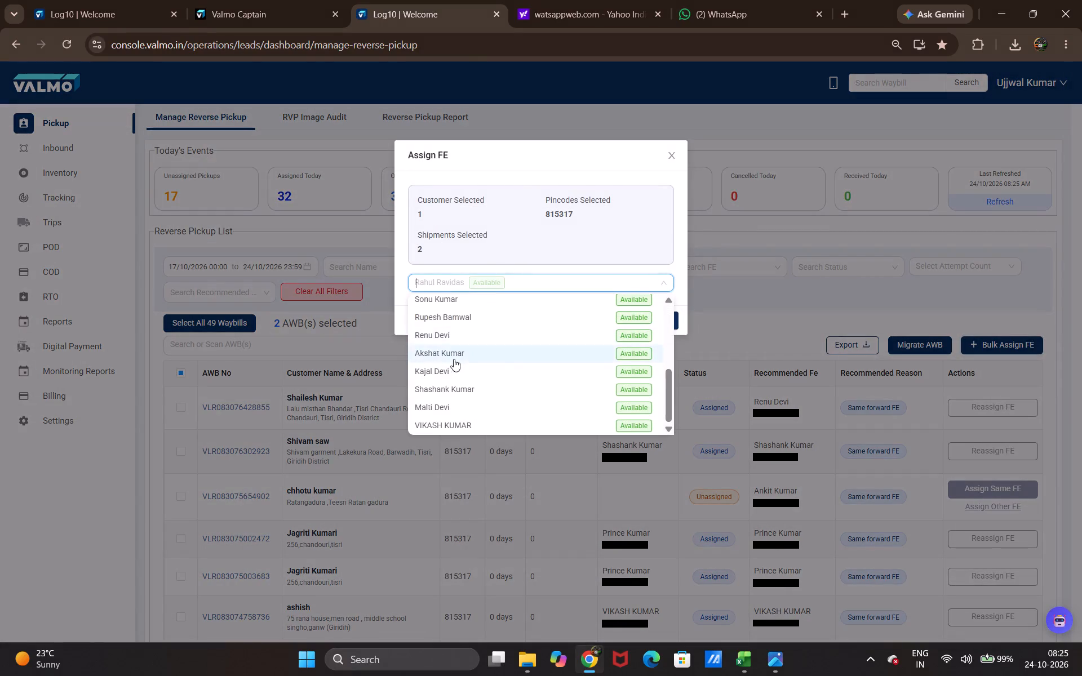
click(457, 355)
click(649, 318)
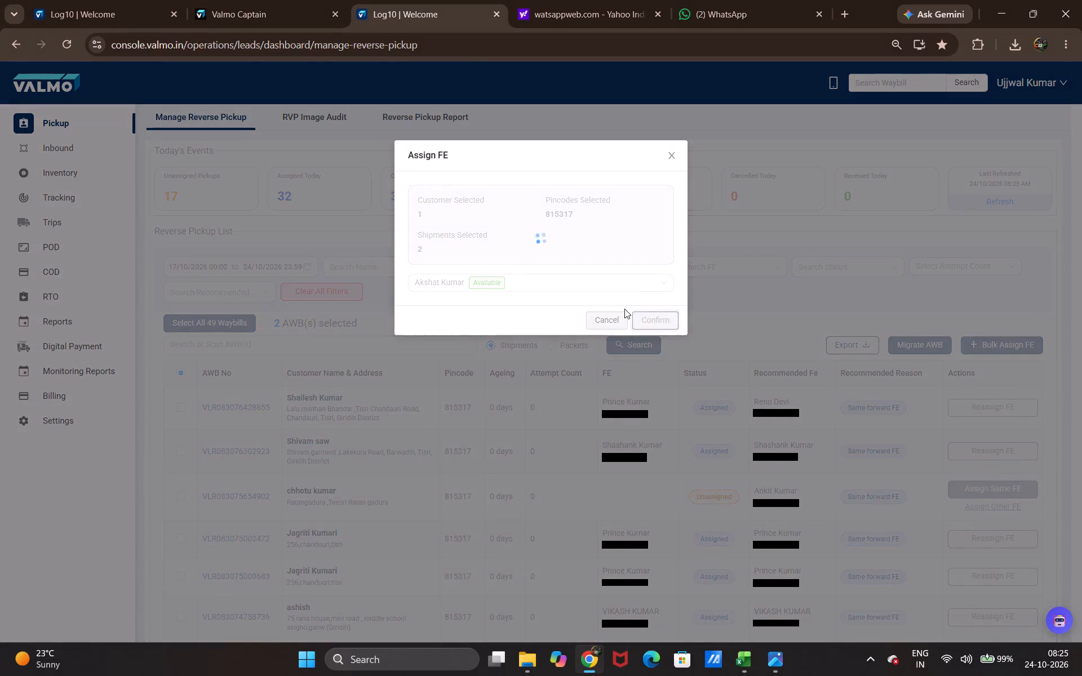
scroll(888, 375, down, 20)
scroll(888, 375, down, 12)
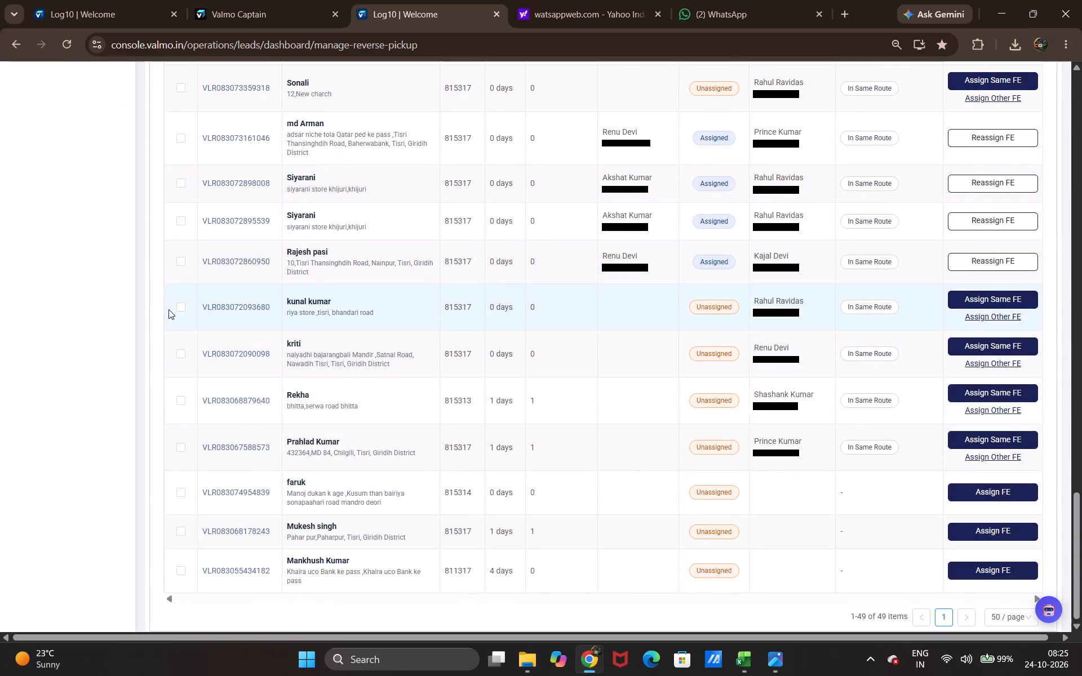
click(1005, 314)
click(529, 283)
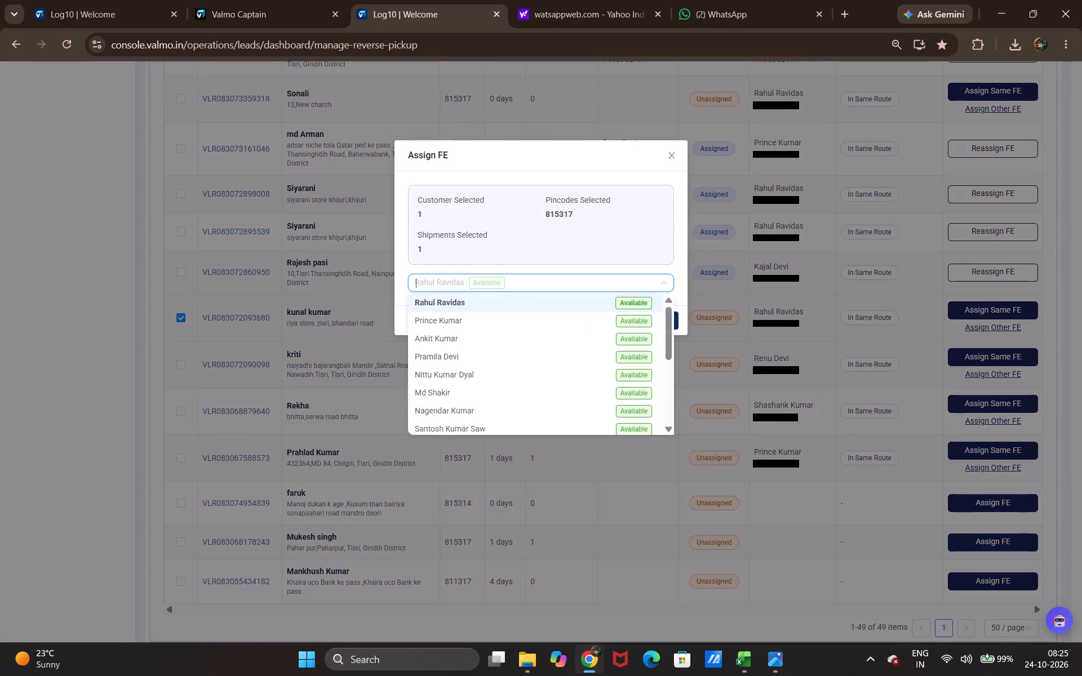
scroll(456, 359, down, 13)
scroll(473, 386, up, 7)
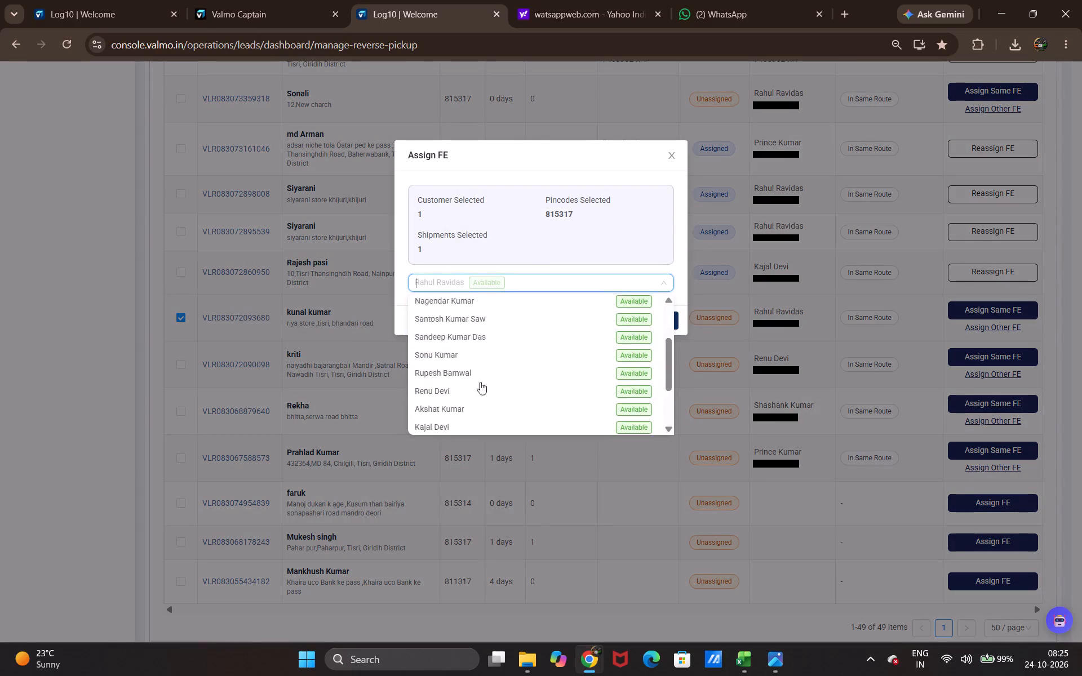
scroll(438, 373, up, 1)
scroll(438, 373, down, 10)
click(449, 392)
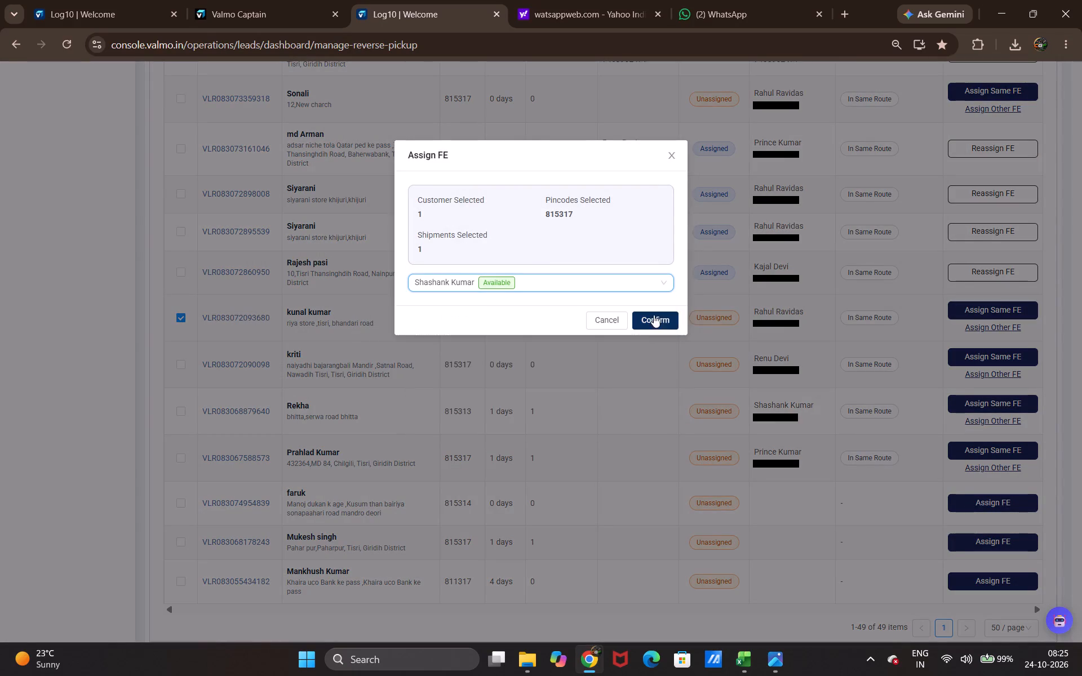
click(654, 313)
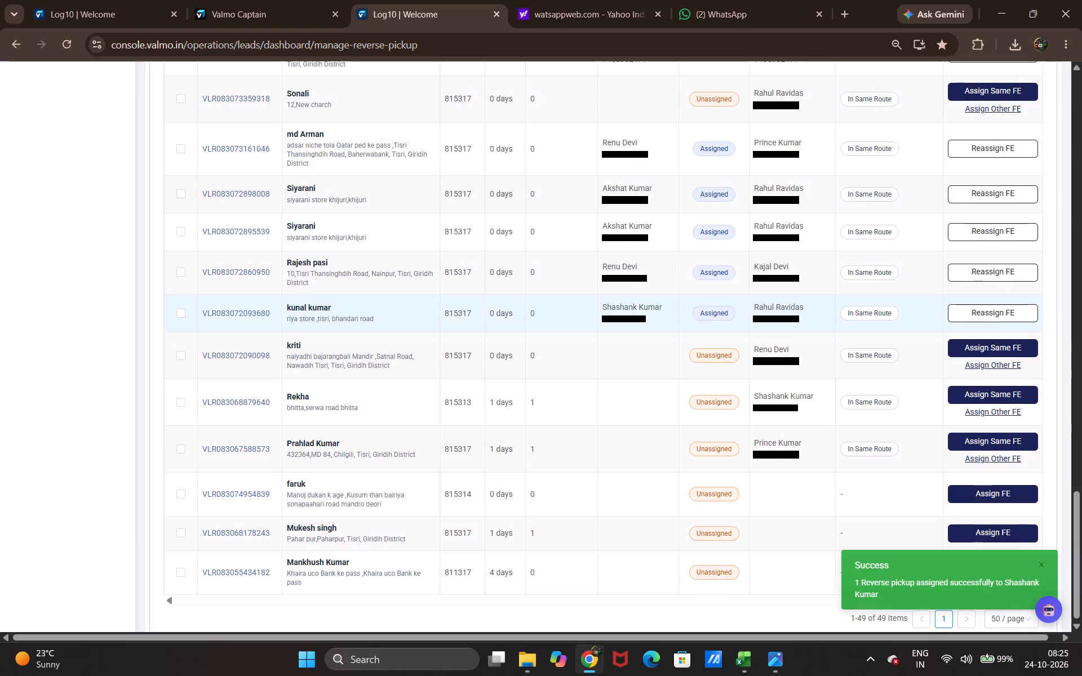
scroll(642, 323, down, 1)
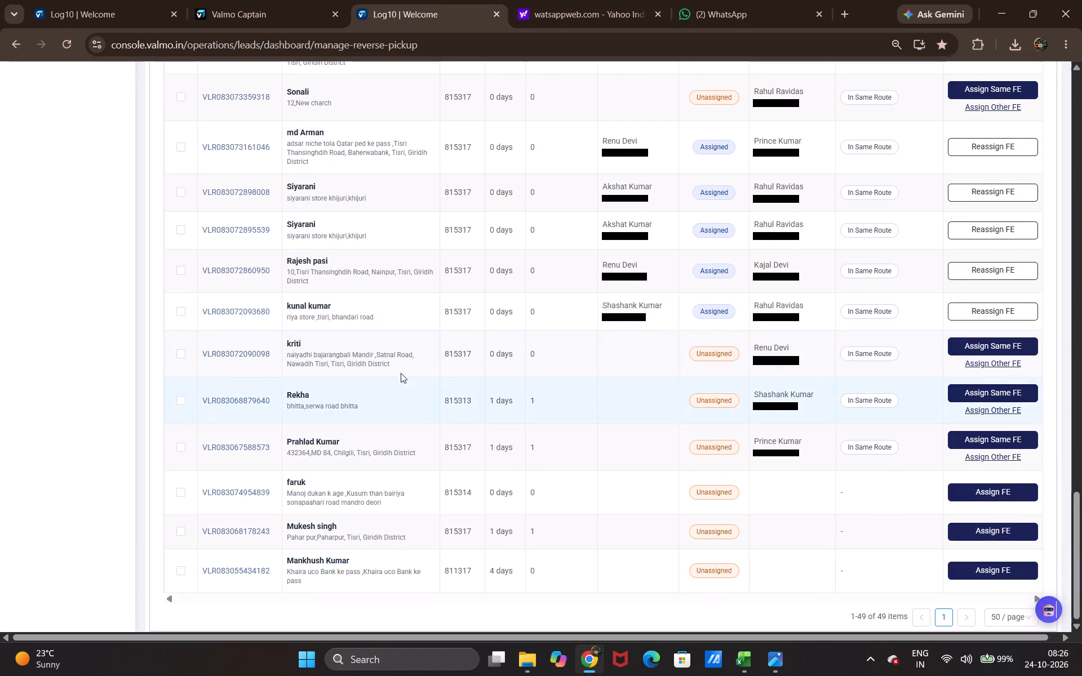
click(985, 343)
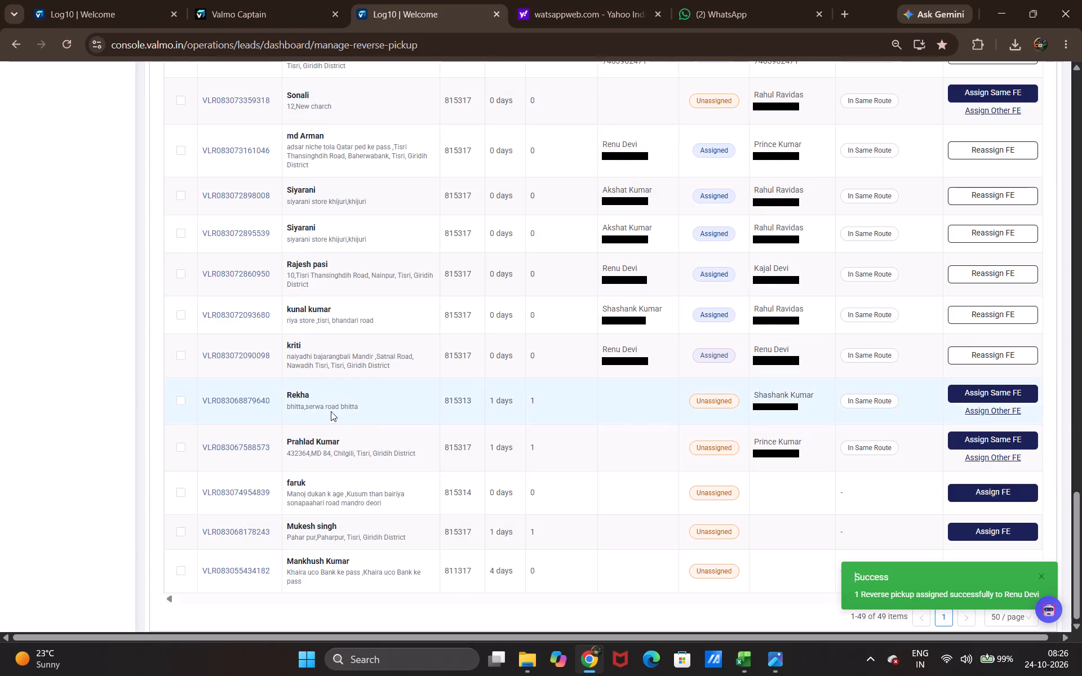
click(993, 384)
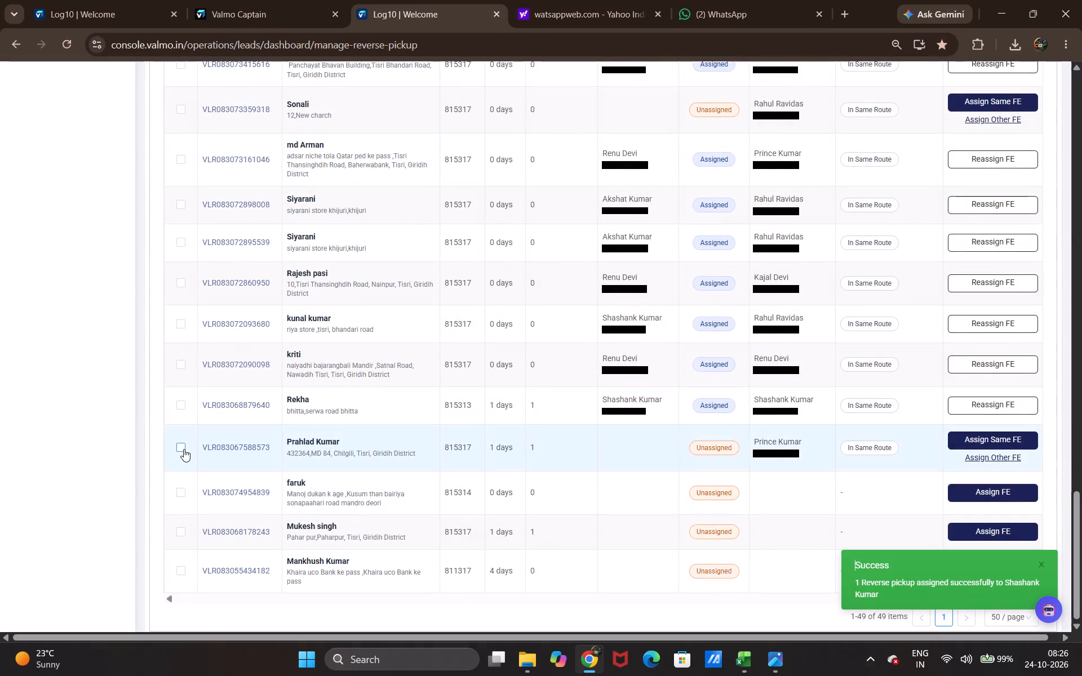
click(184, 449)
click(1000, 456)
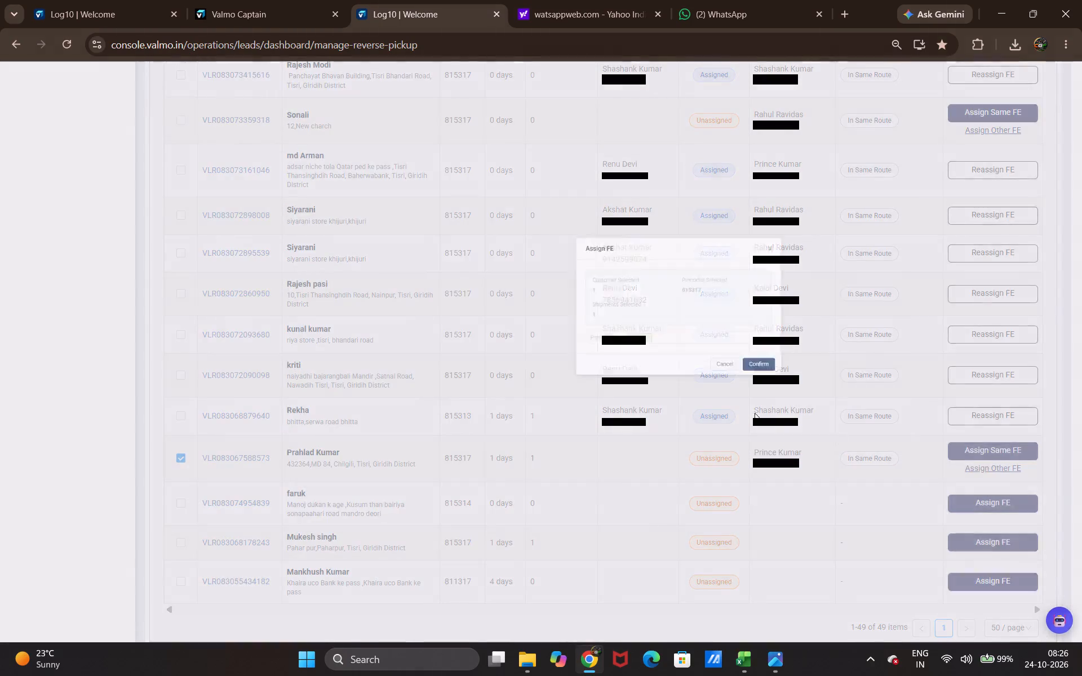
click(476, 285)
scroll(470, 324, down, 7)
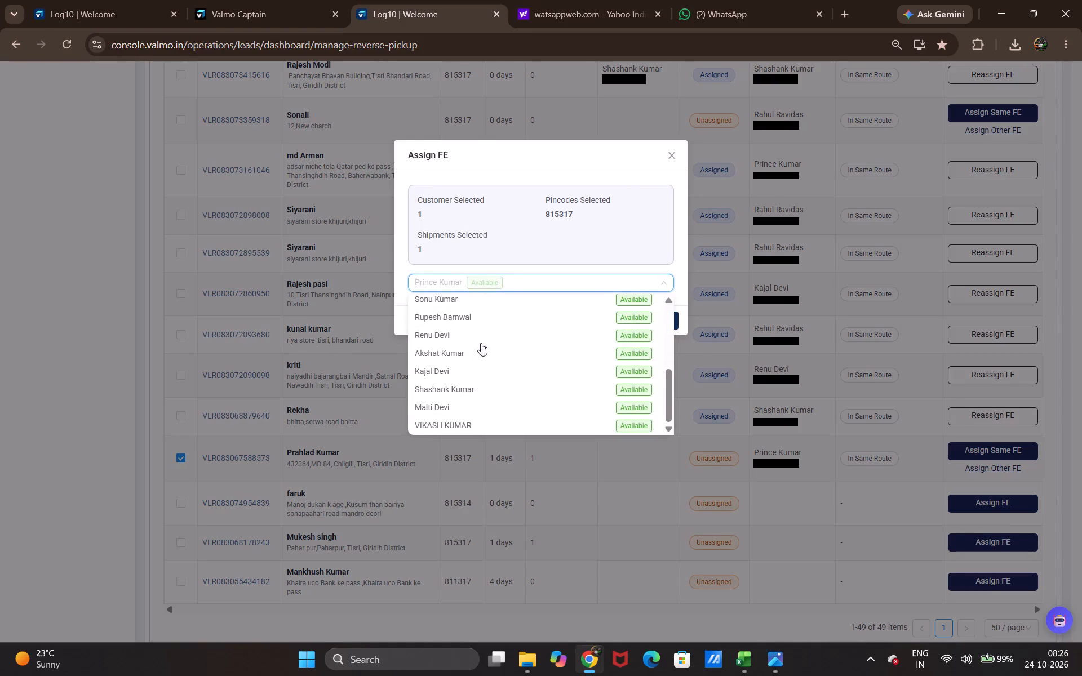
click(445, 359)
click(664, 318)
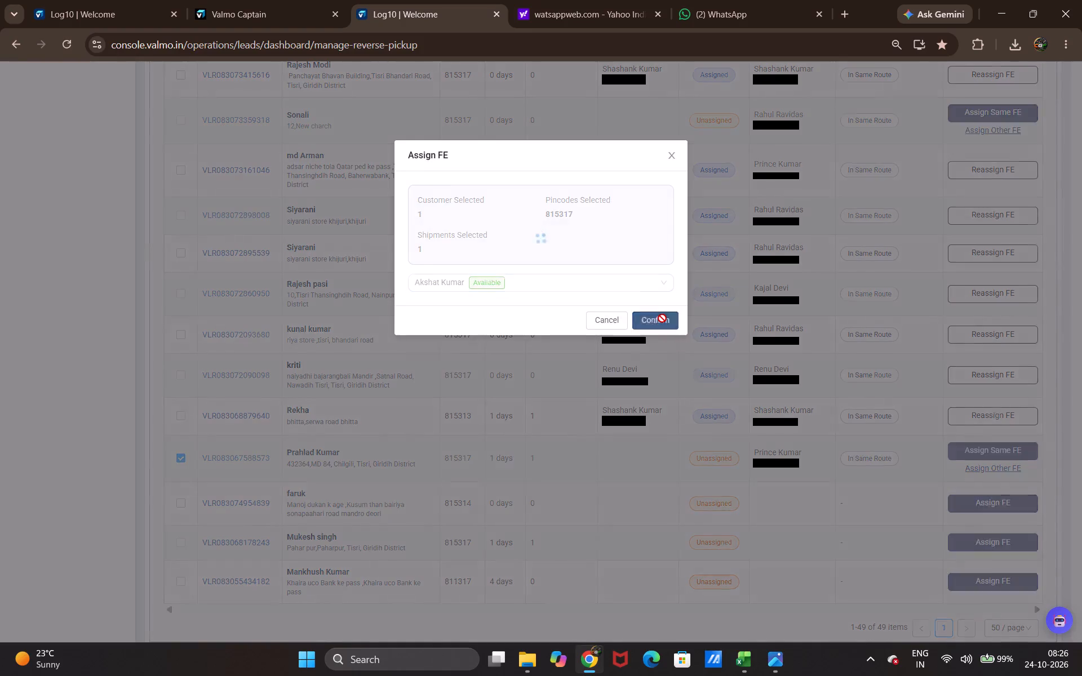
scroll(684, 321, down, 8)
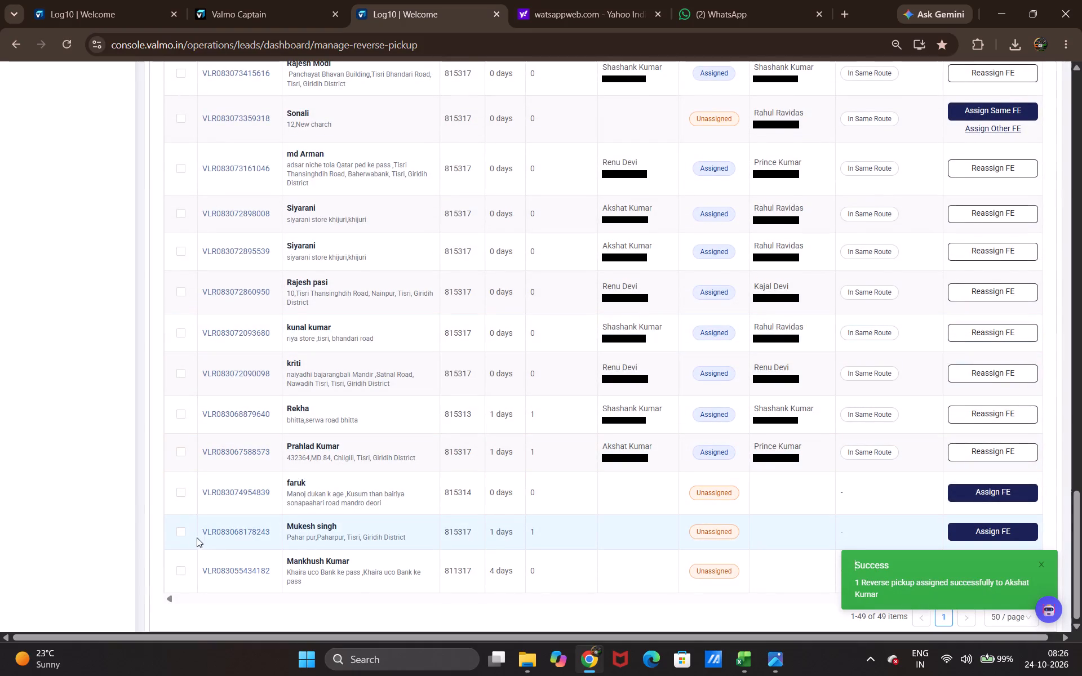
click(183, 532)
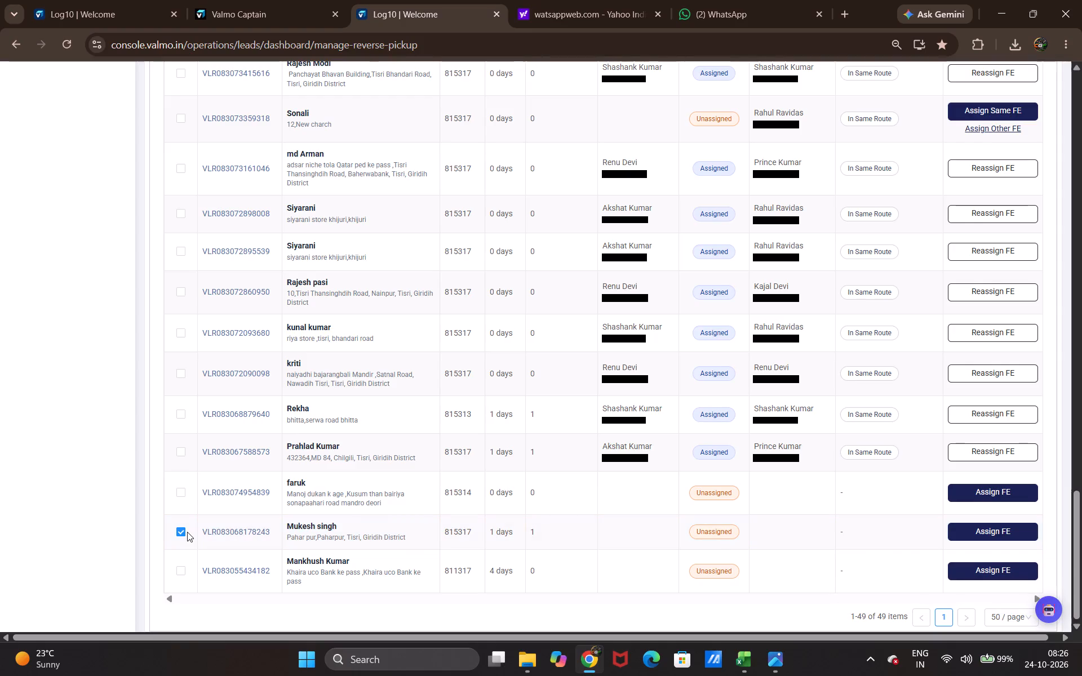
click(985, 528)
click(575, 282)
scroll(566, 299, down, 10)
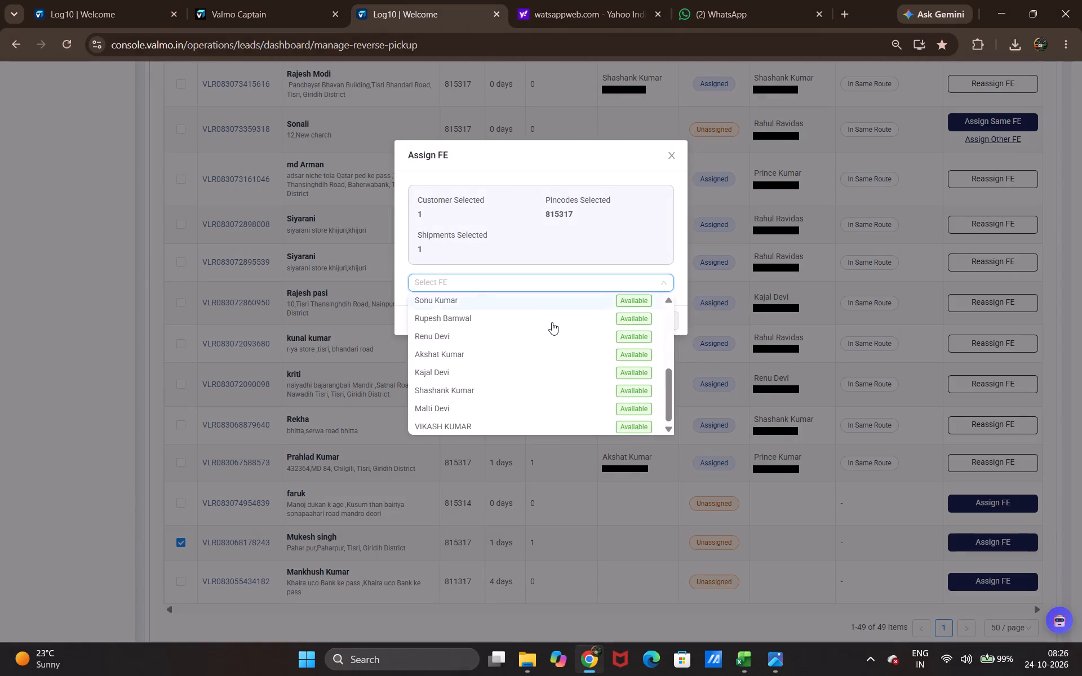
scroll(552, 322, down, 4)
click(461, 388)
drag(651, 312, 655, 318)
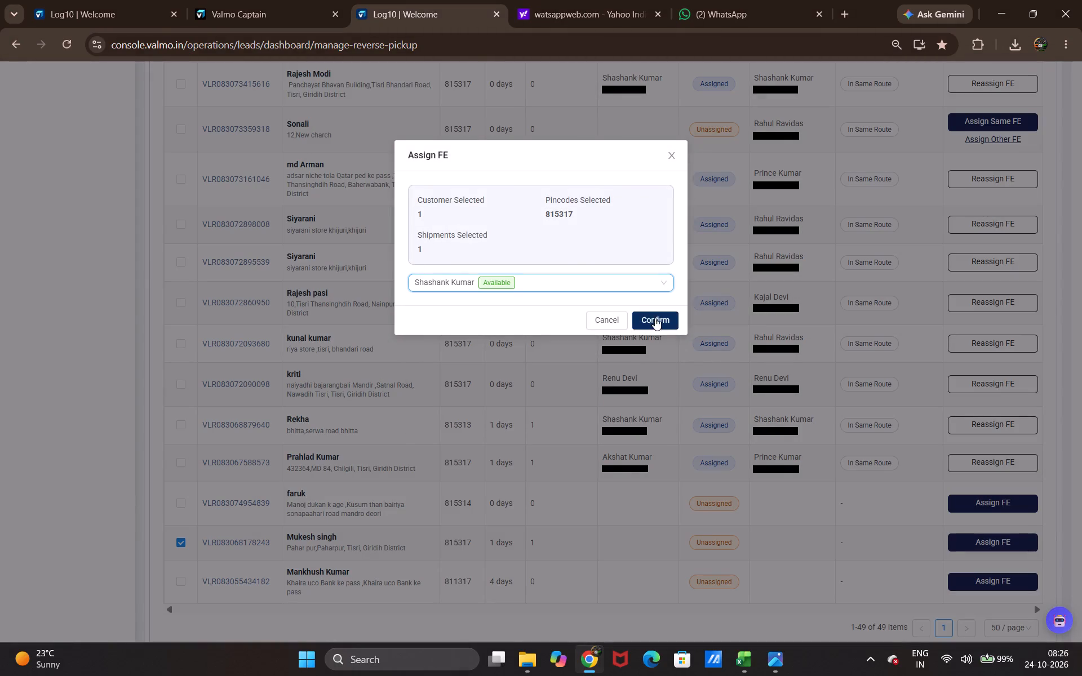
click(655, 318)
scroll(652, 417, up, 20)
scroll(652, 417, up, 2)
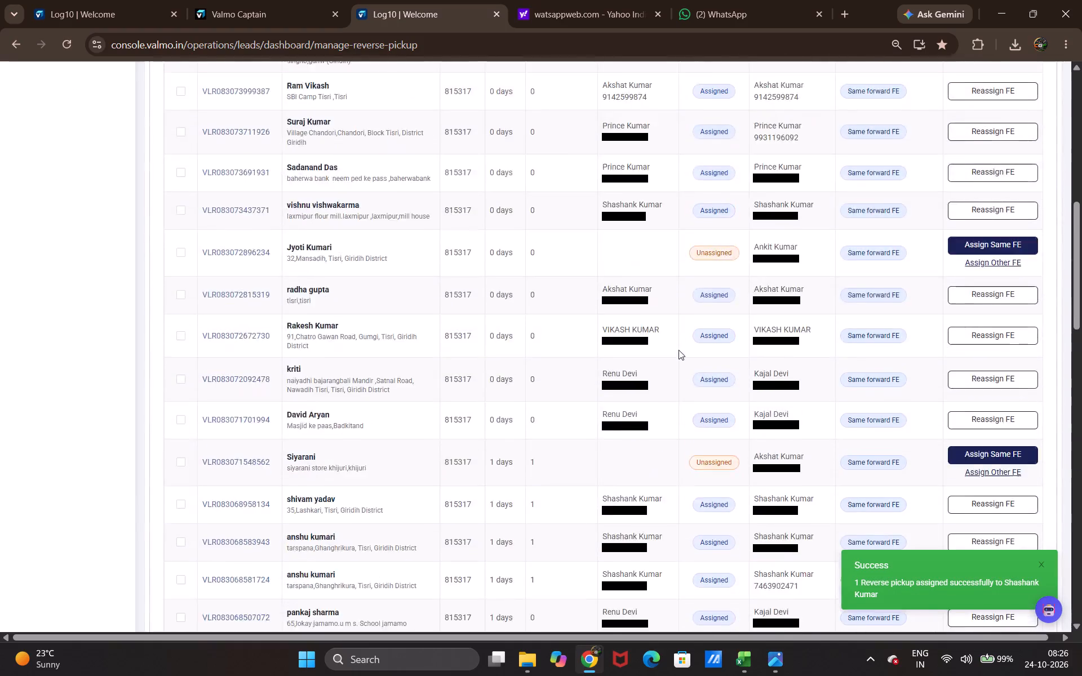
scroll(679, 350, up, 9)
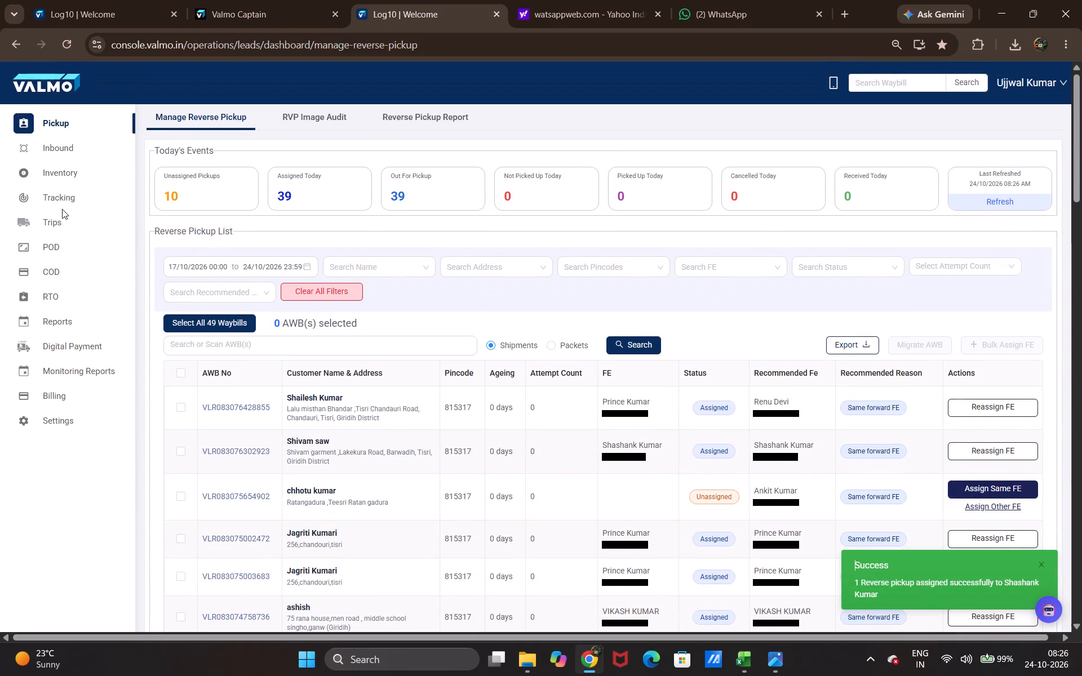